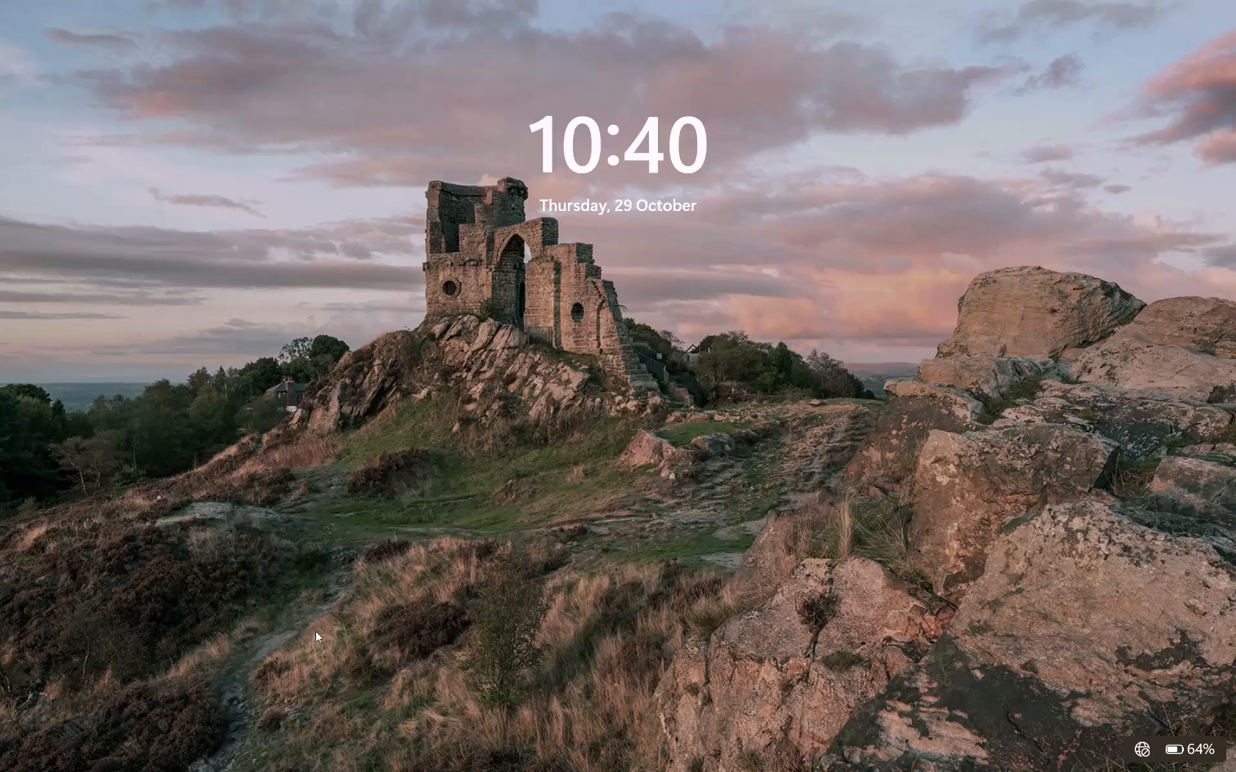
Dismiss the lock screen and connect the computer to the realme 10 Pro 5G Wi-Fi network.
click(768, 515)
click(1105, 771)
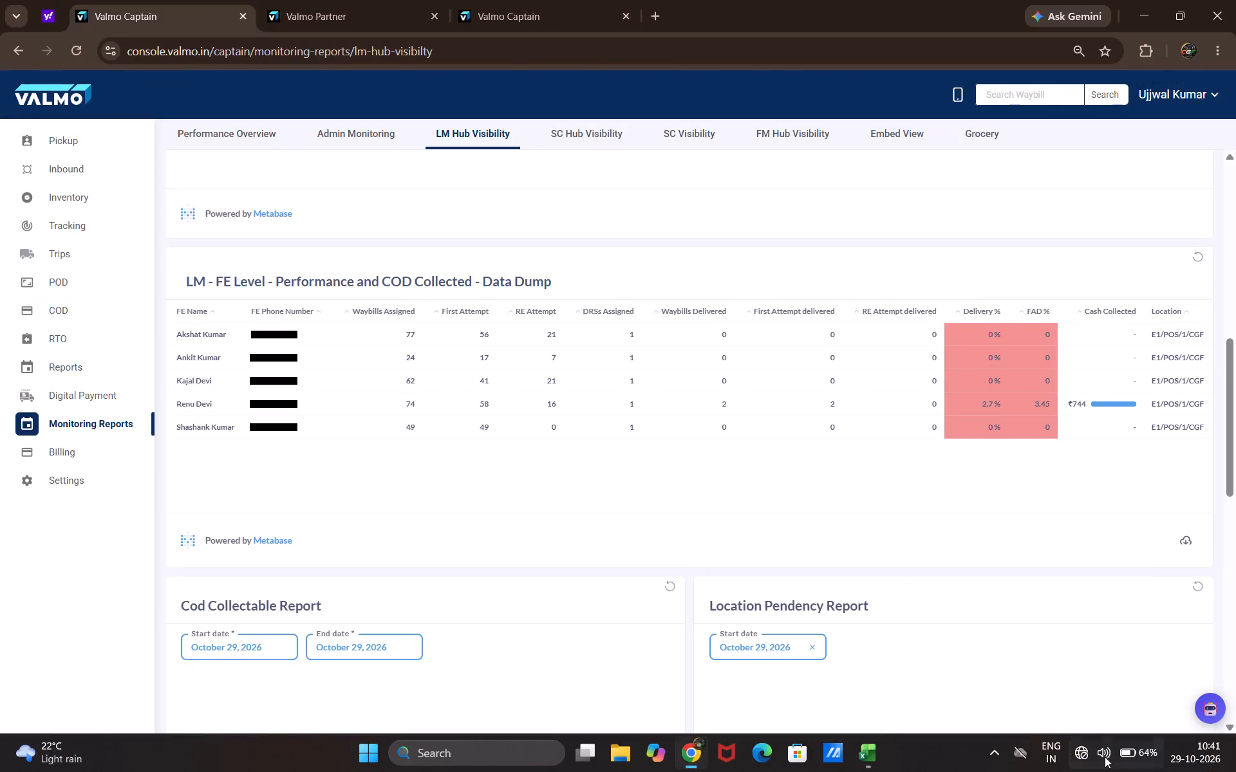
click(1105, 757)
click(1015, 450)
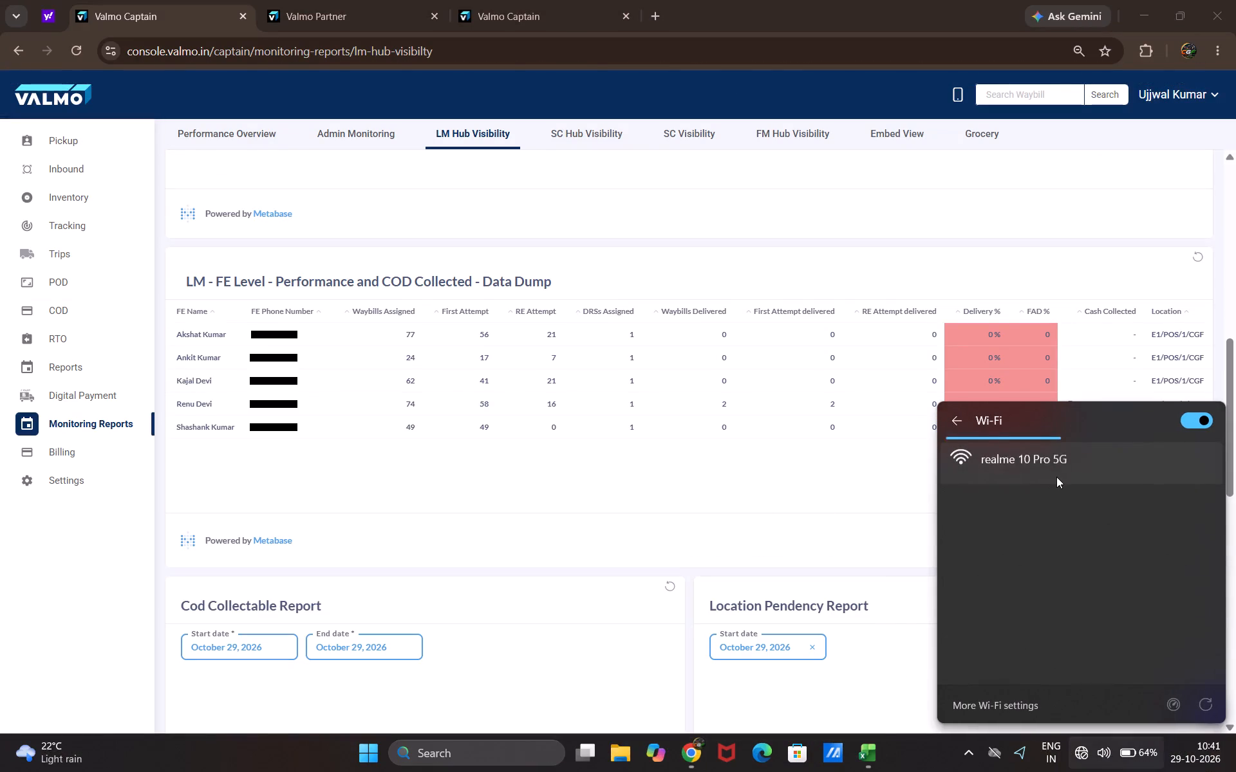
click(1056, 477)
click(1145, 570)
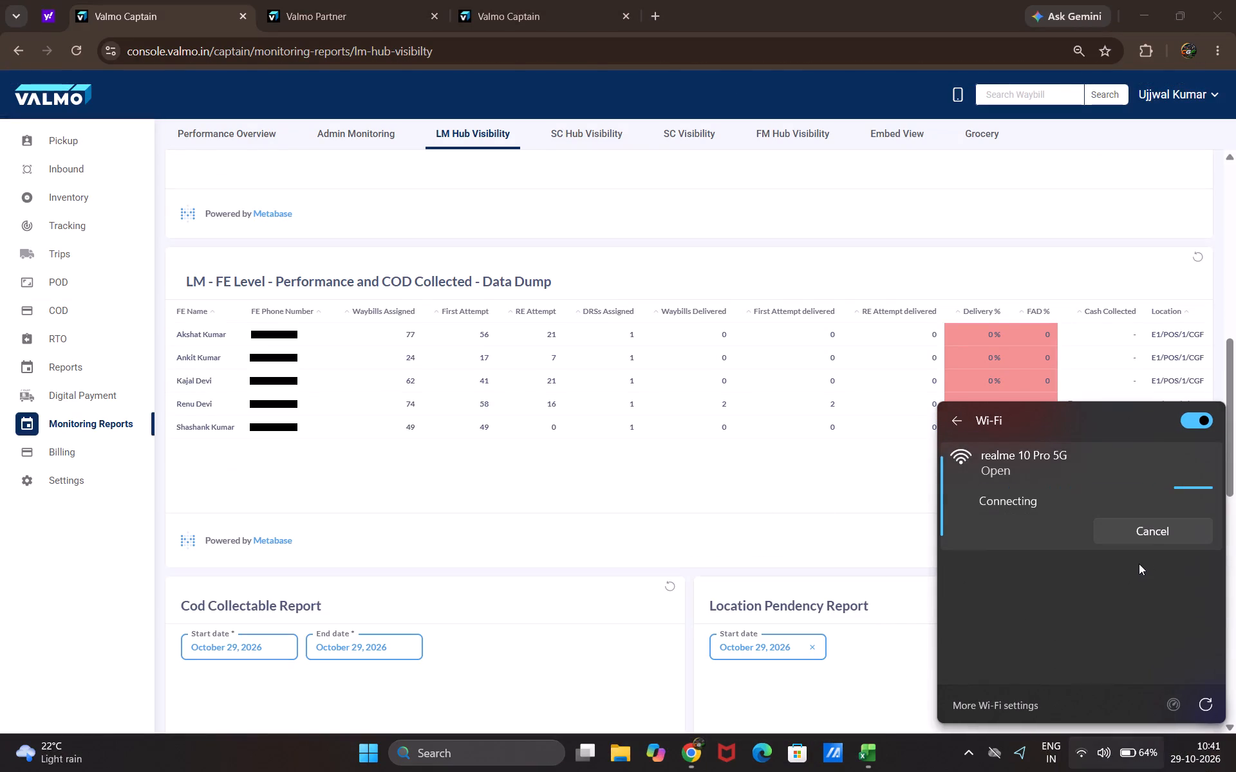
click(955, 421)
click(931, 763)
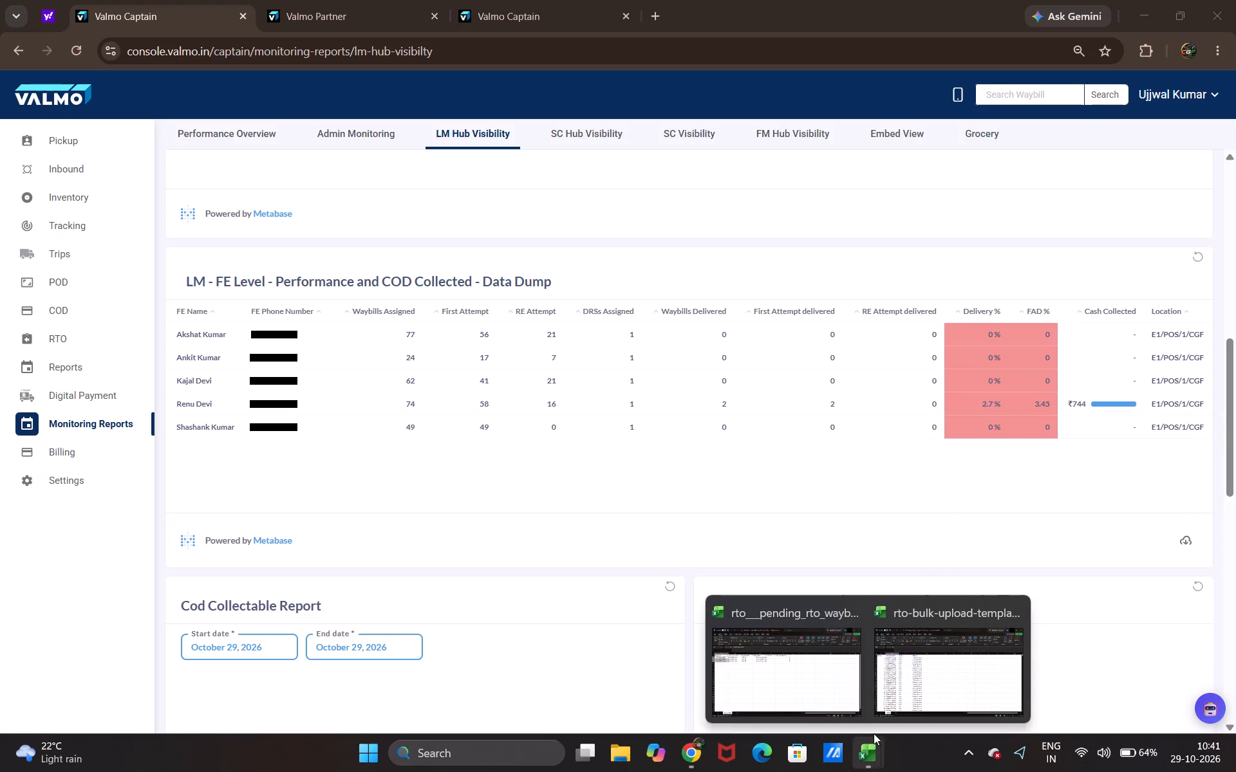
Switch to the rto-bulk-upload-template workbook in Excel.
click(902, 680)
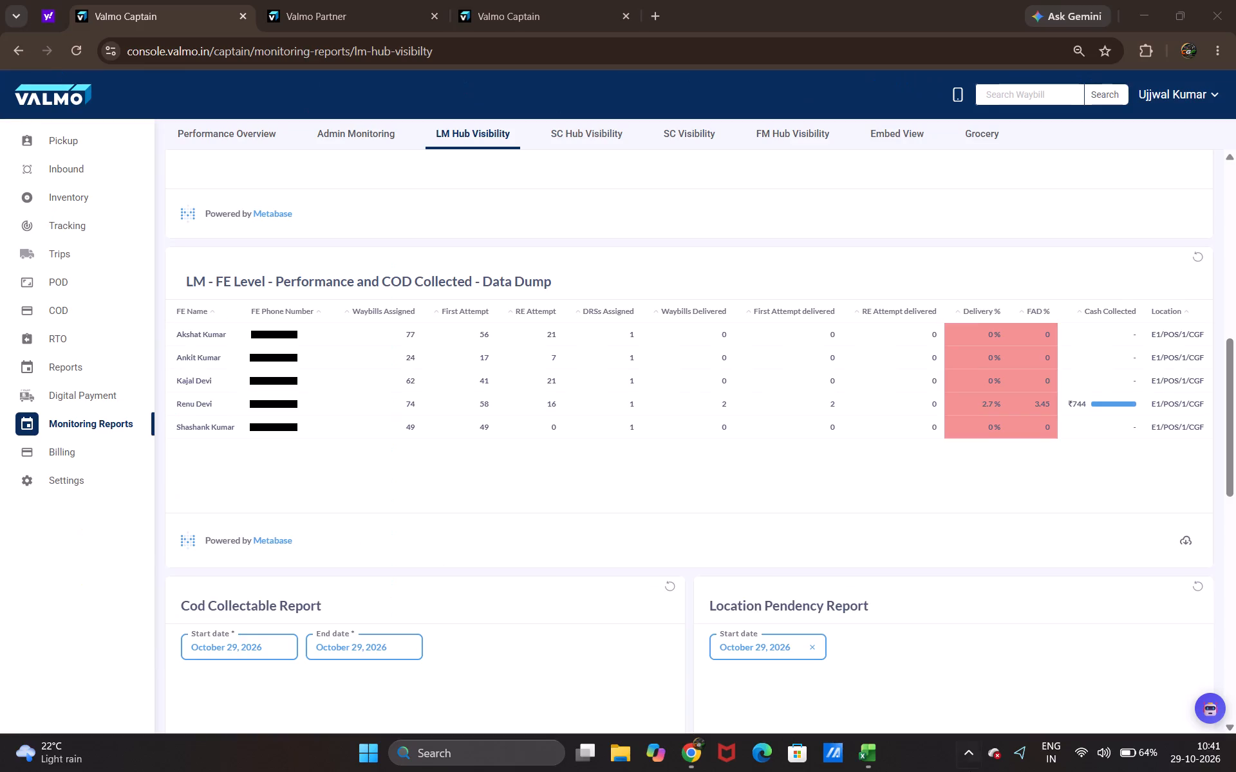
click(865, 746)
click(930, 671)
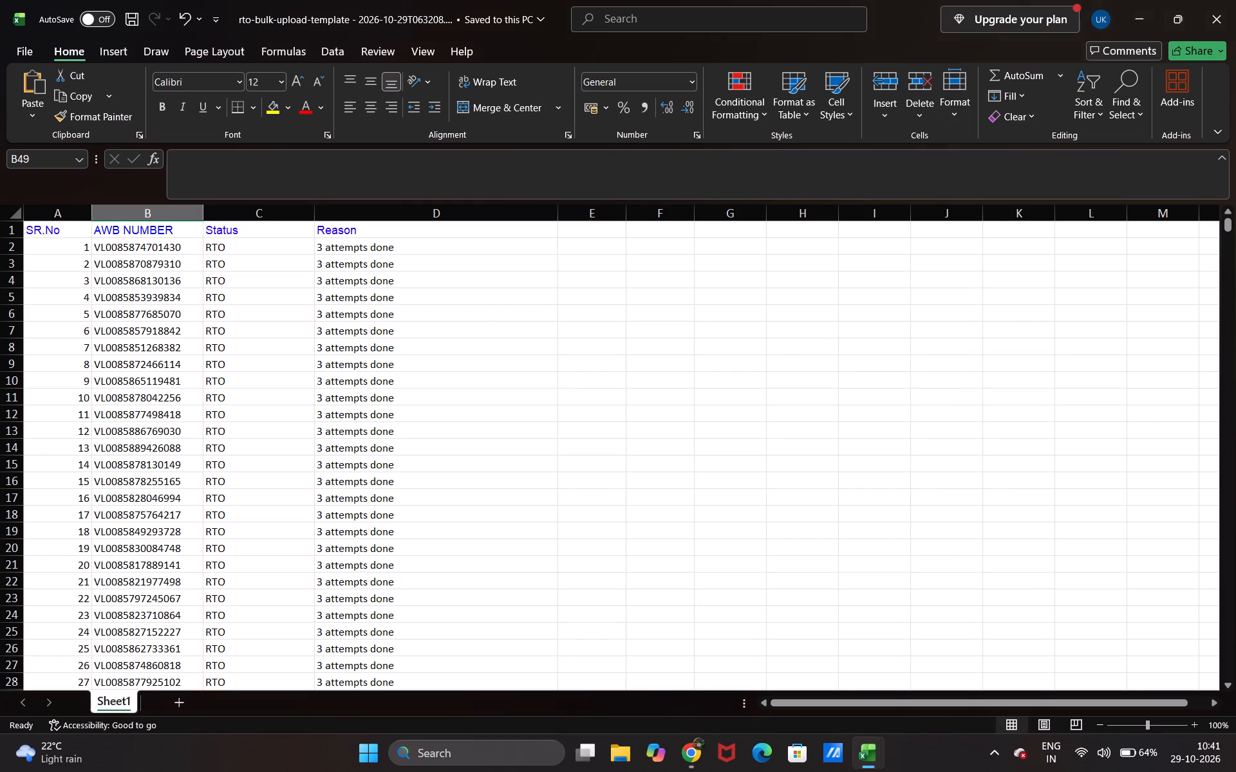
triple_click(158, 429)
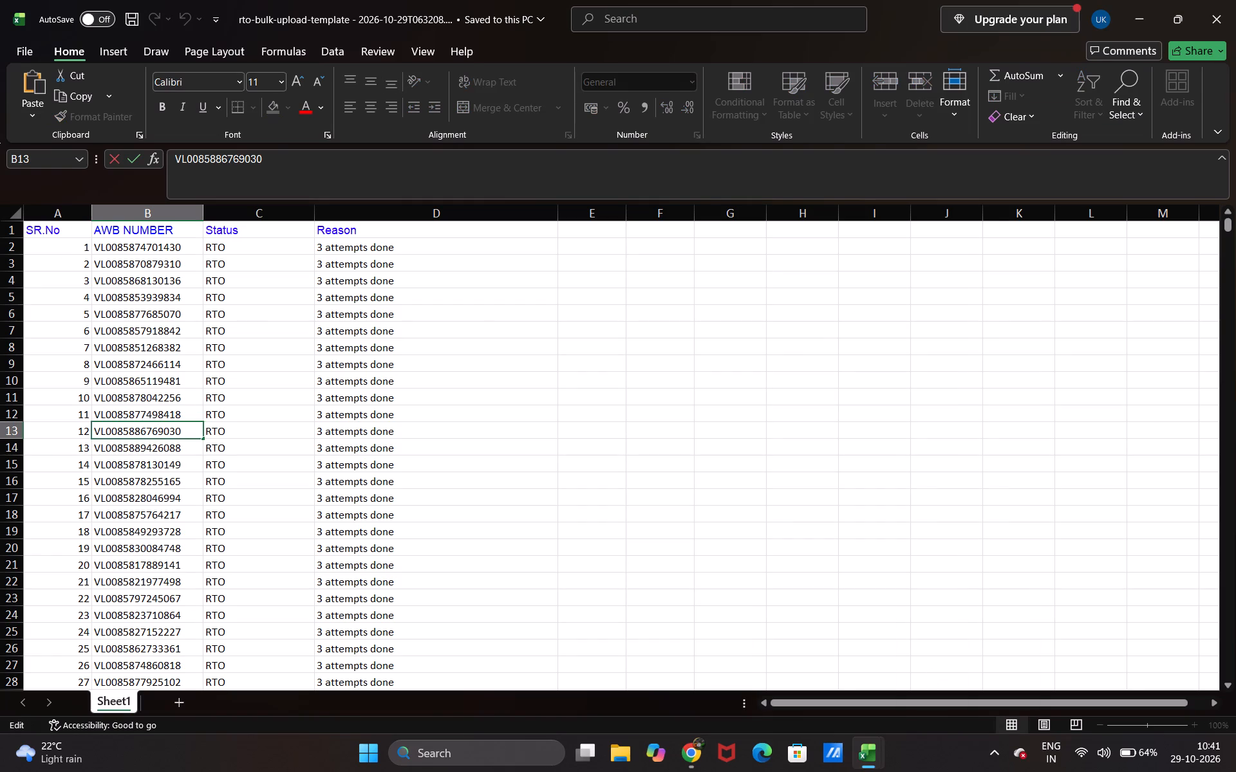
click(158, 429)
right_click(158, 429)
click(223, 457)
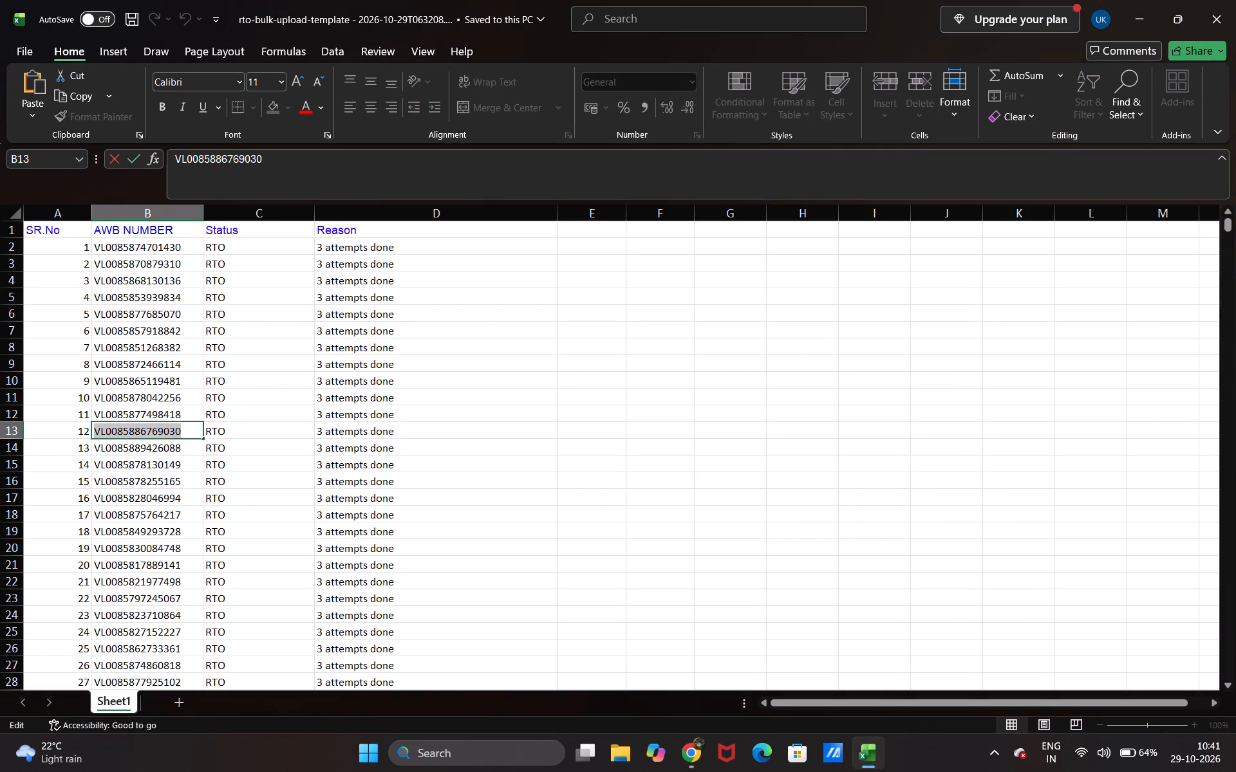
click(684, 743)
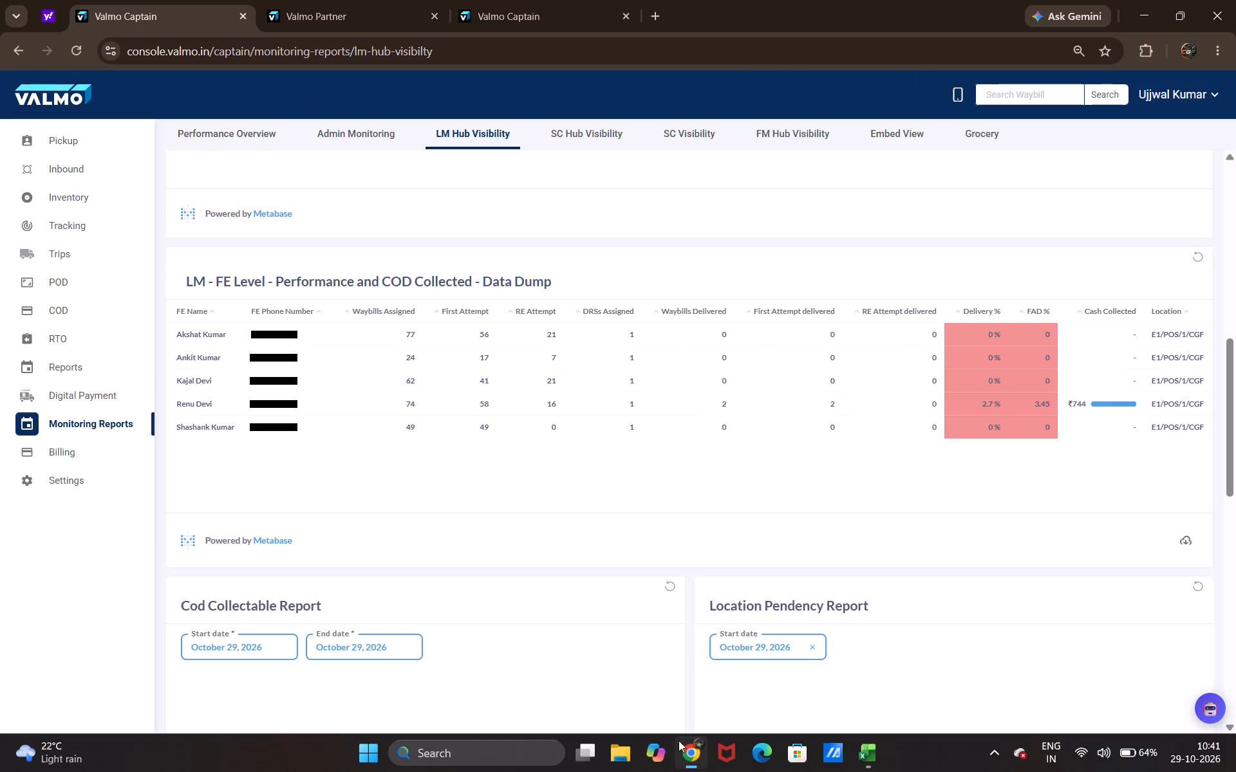
click(74, 214)
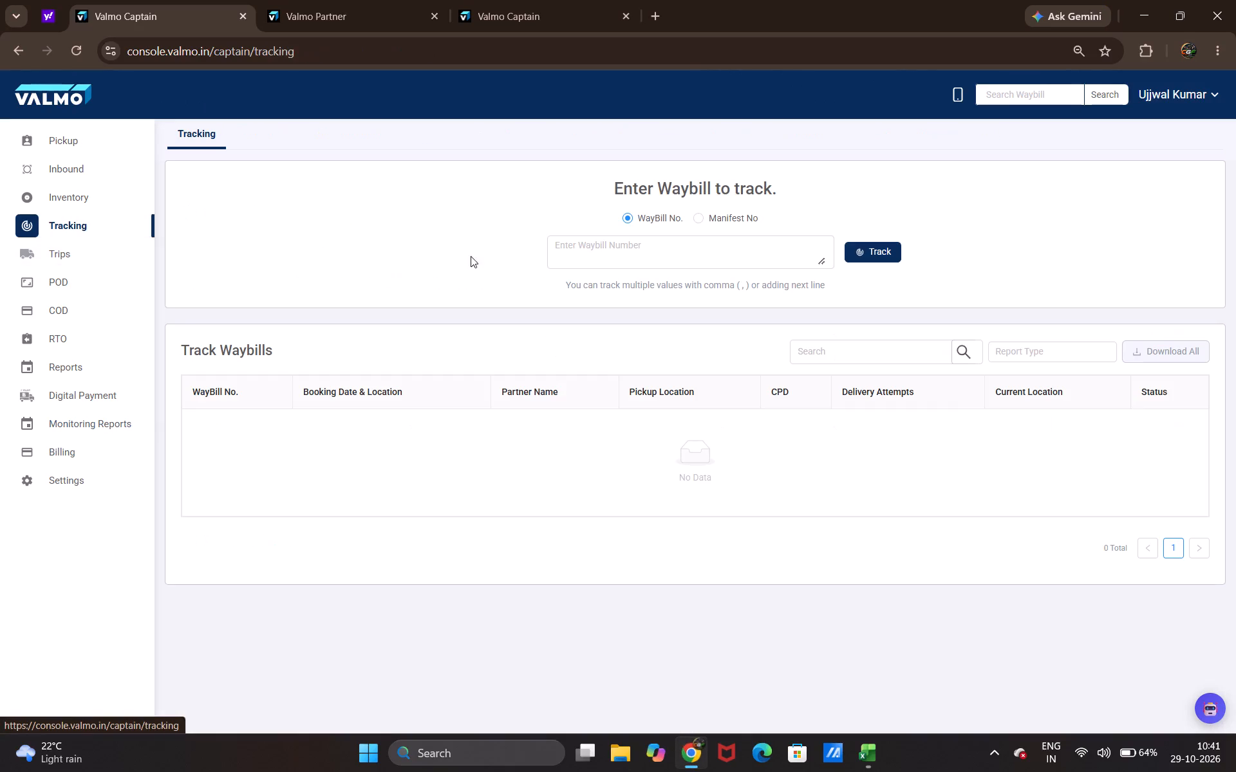
click(563, 253)
right_click(563, 253)
click(618, 436)
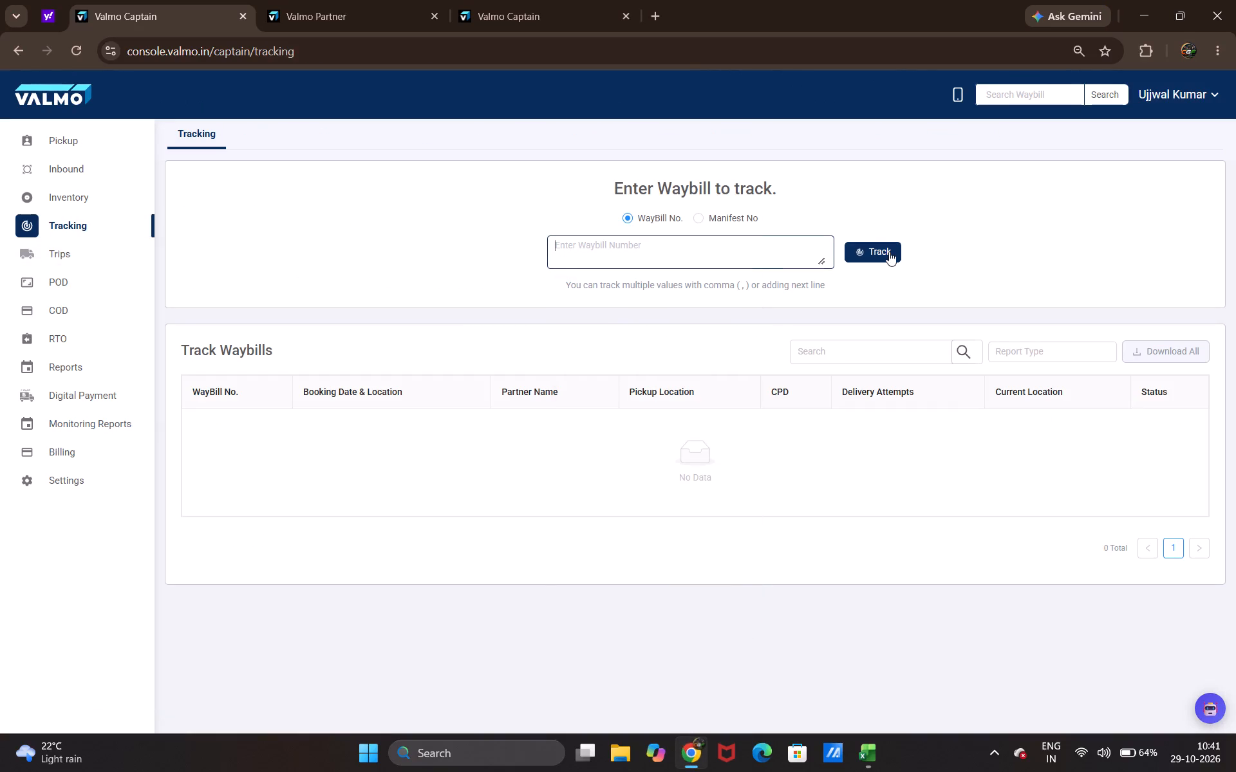
click(889, 252)
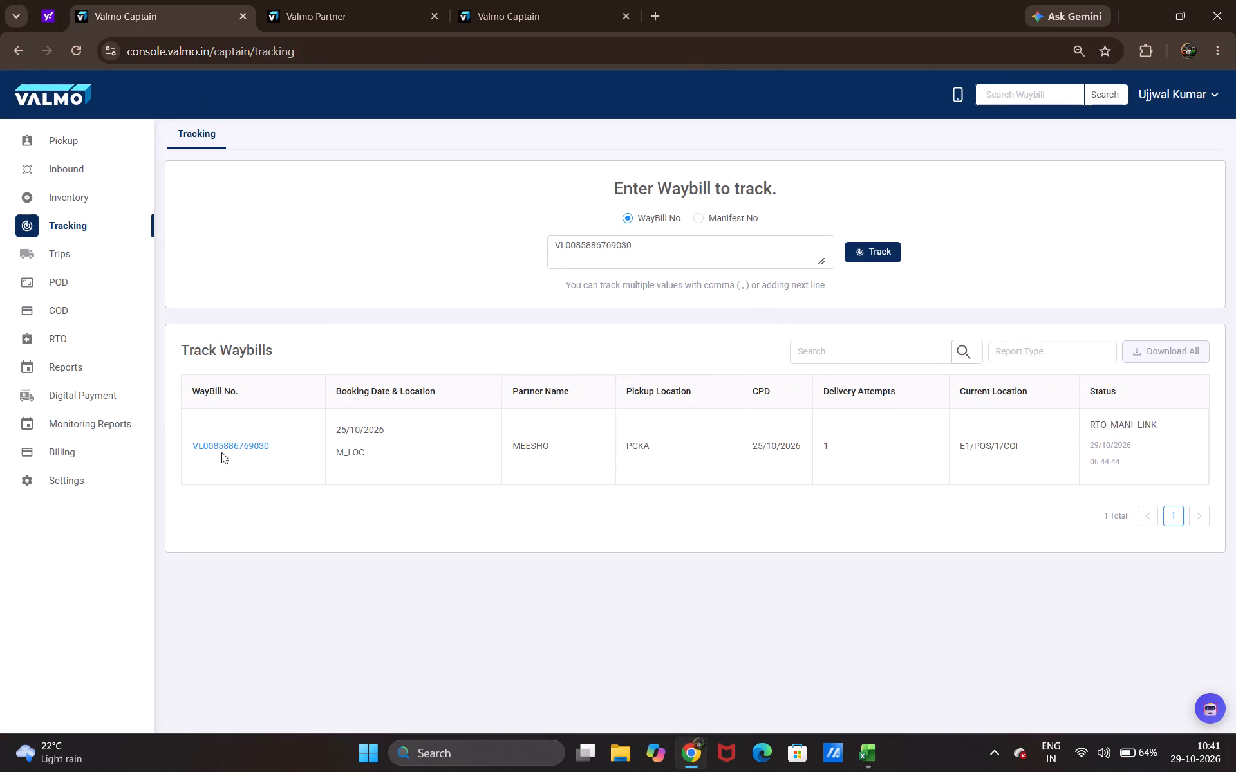
Examine the MANIFEST_SCAN event details in the tracked waybill's shipment activity log, and close the waybill details.
click(220, 446)
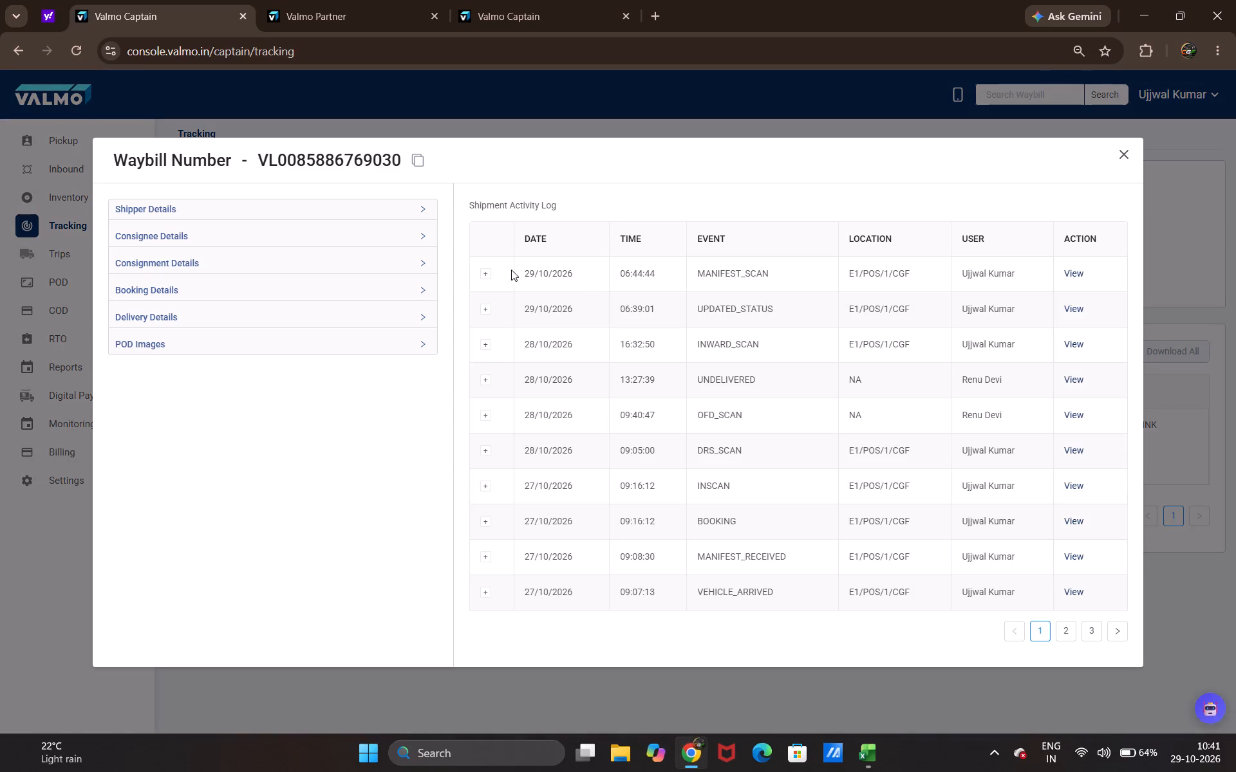
click(483, 270)
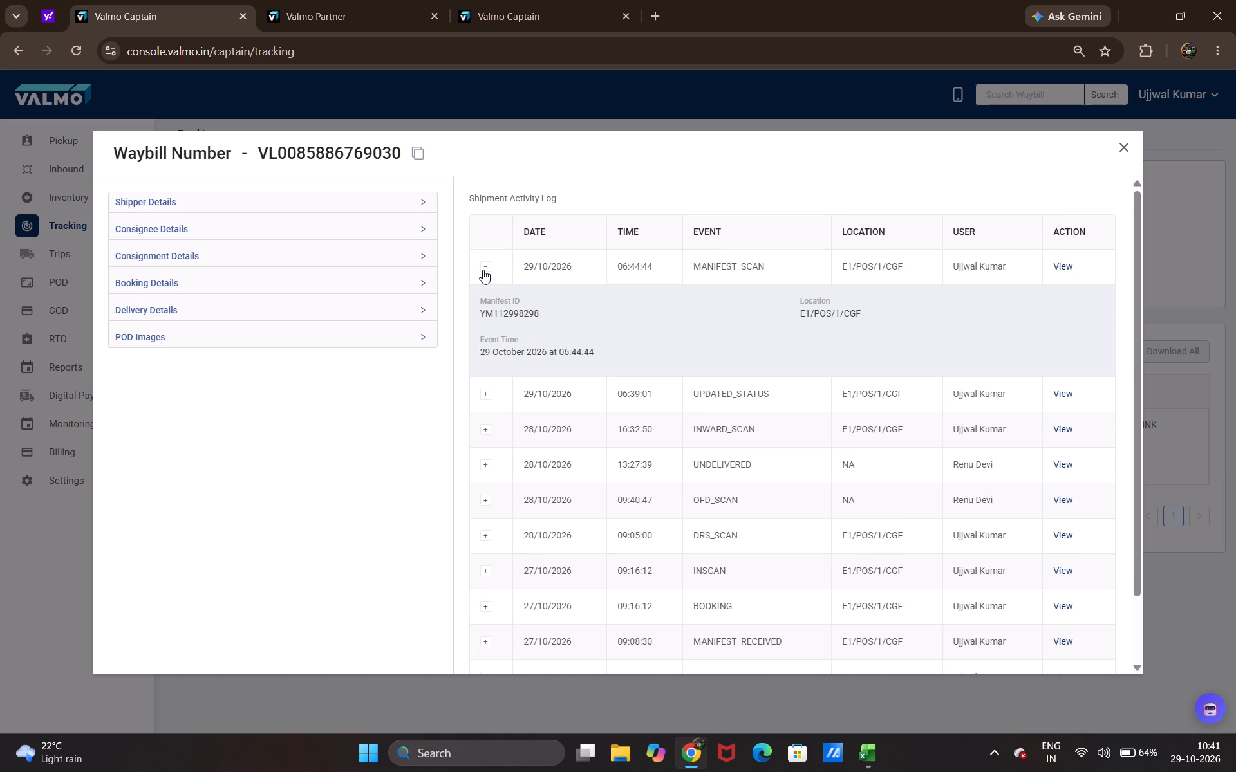
click(1121, 143)
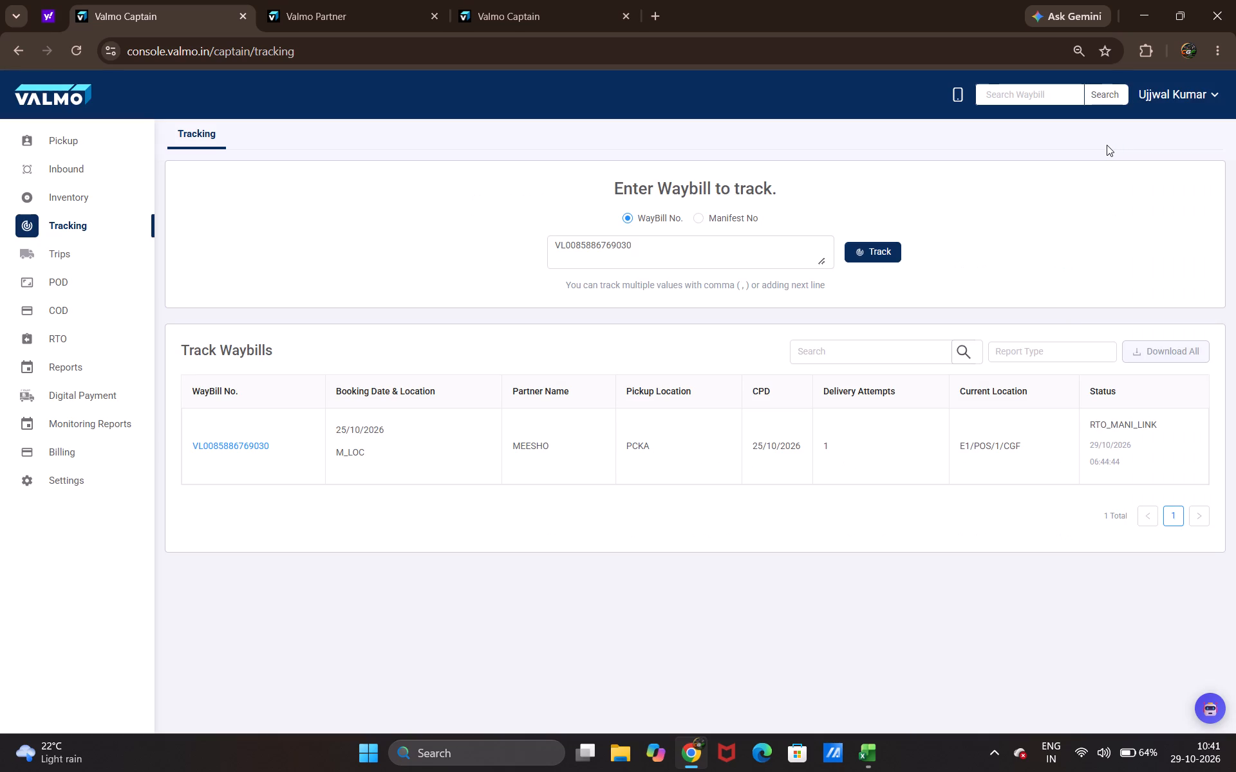
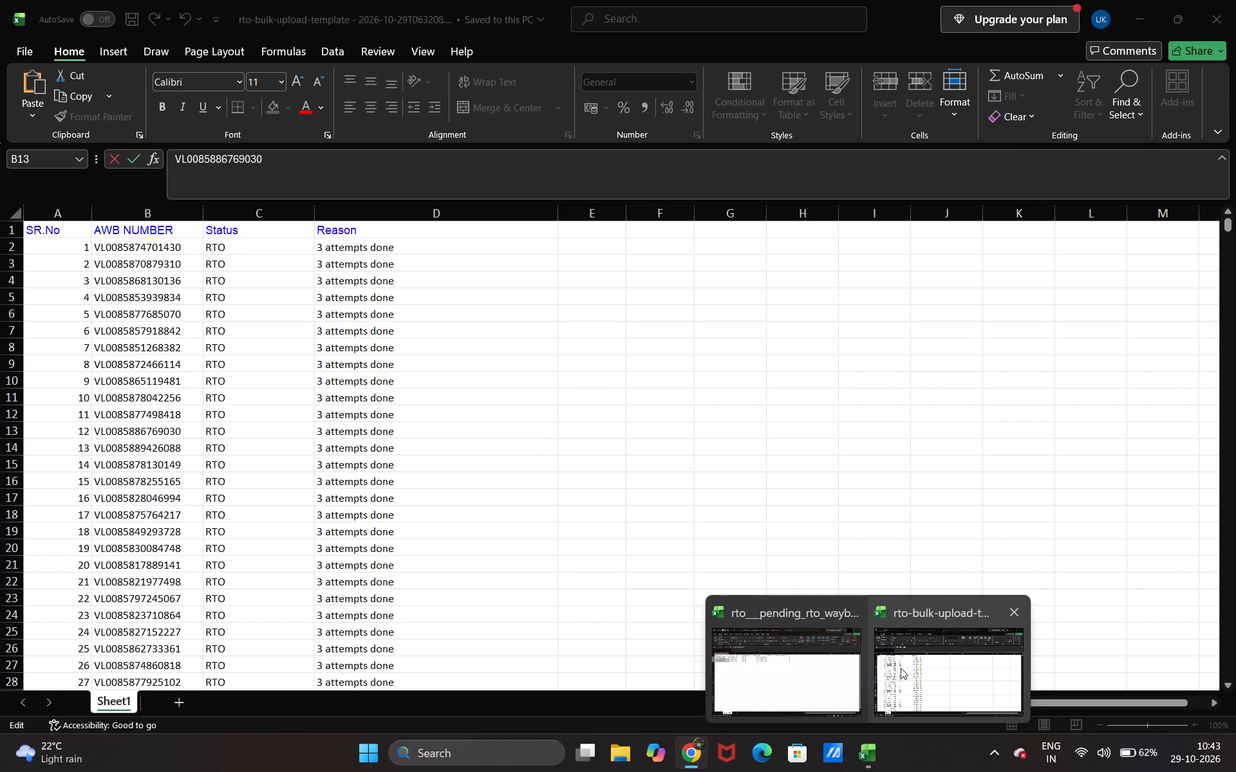
click(901, 668)
triple_click(171, 411)
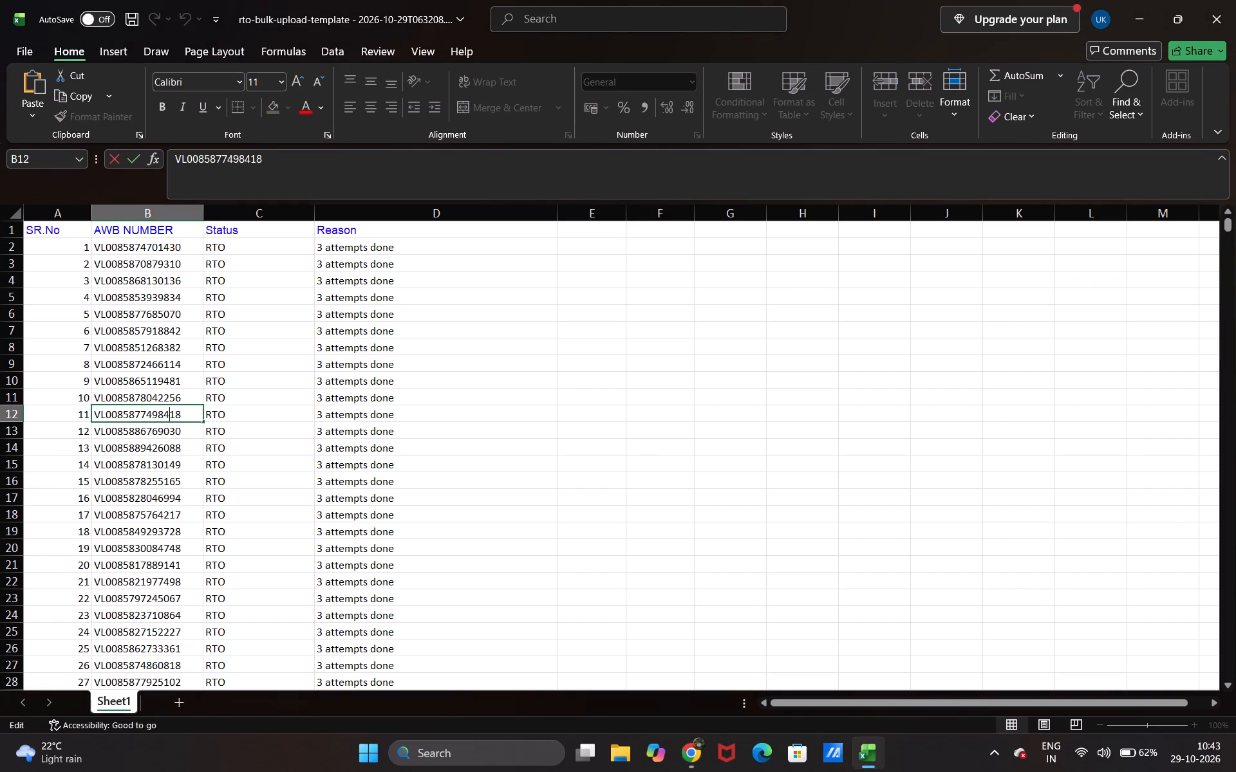
click(171, 411)
right_click(171, 411)
click(218, 455)
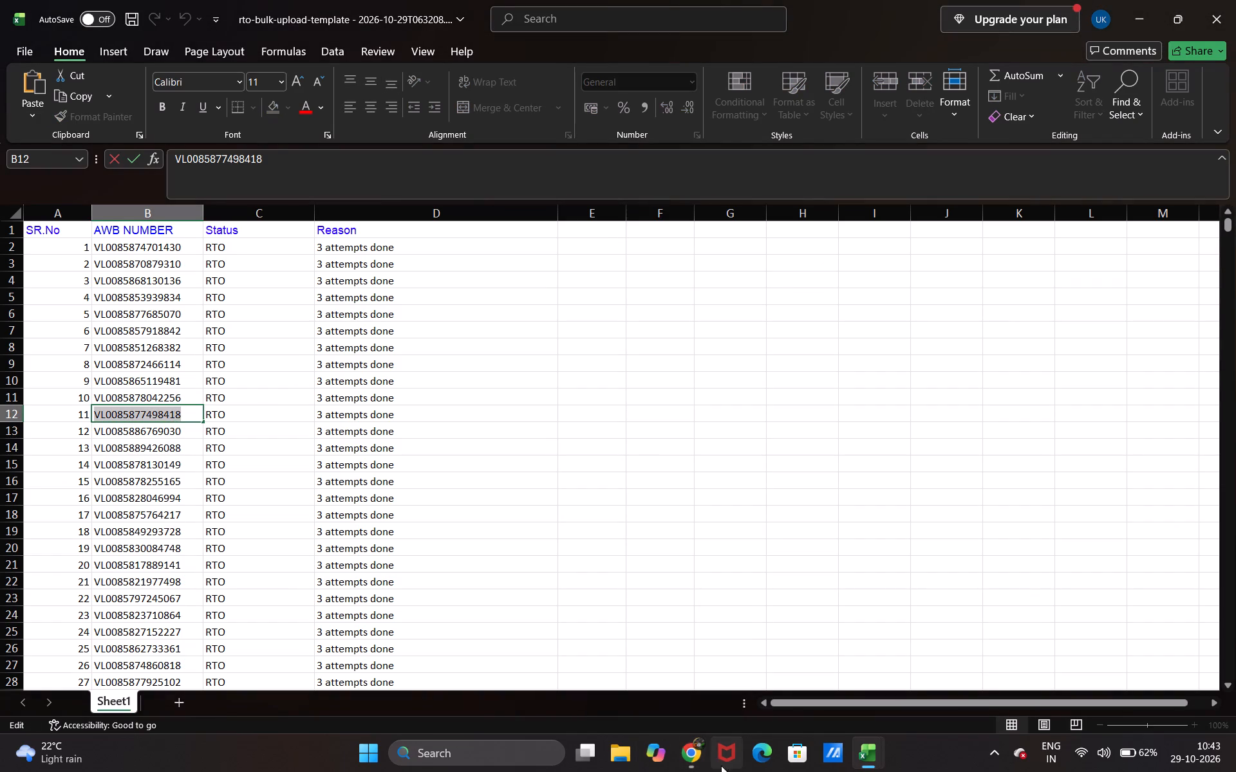
click(693, 748)
double_click(659, 248)
right_click(659, 248)
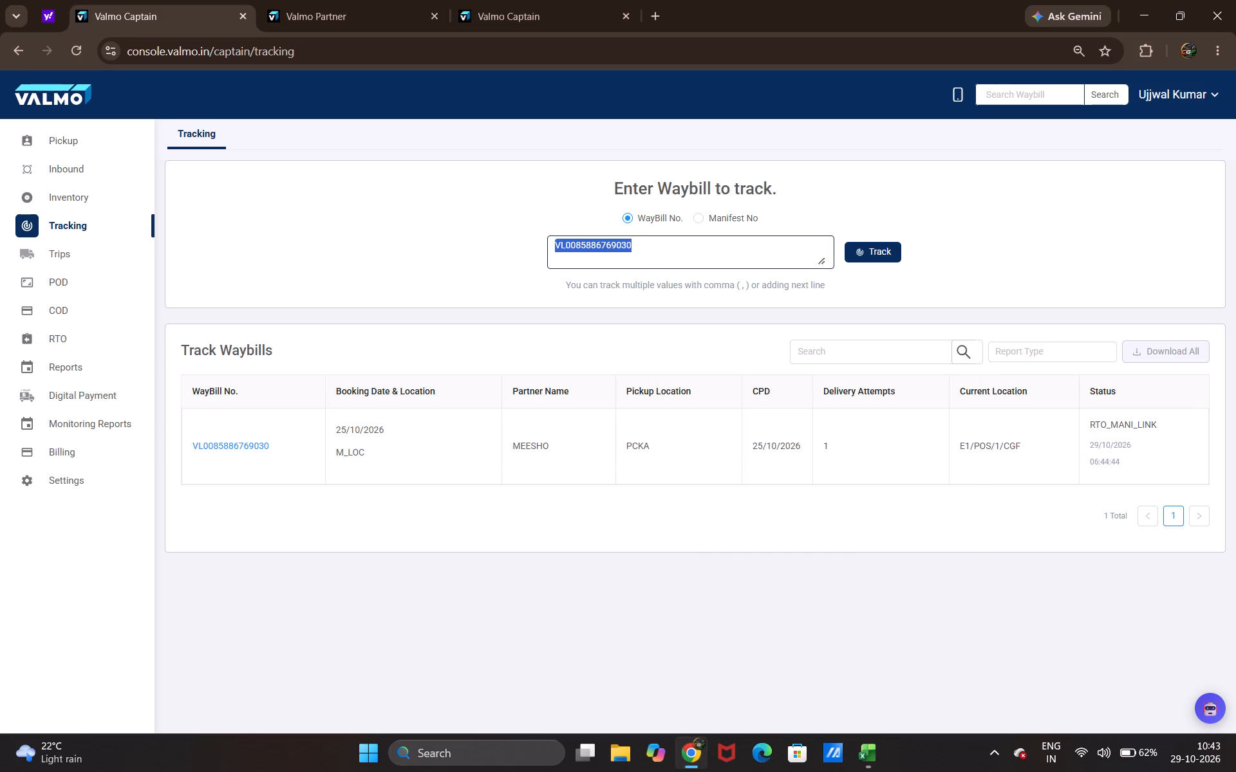
click(715, 375)
click(863, 257)
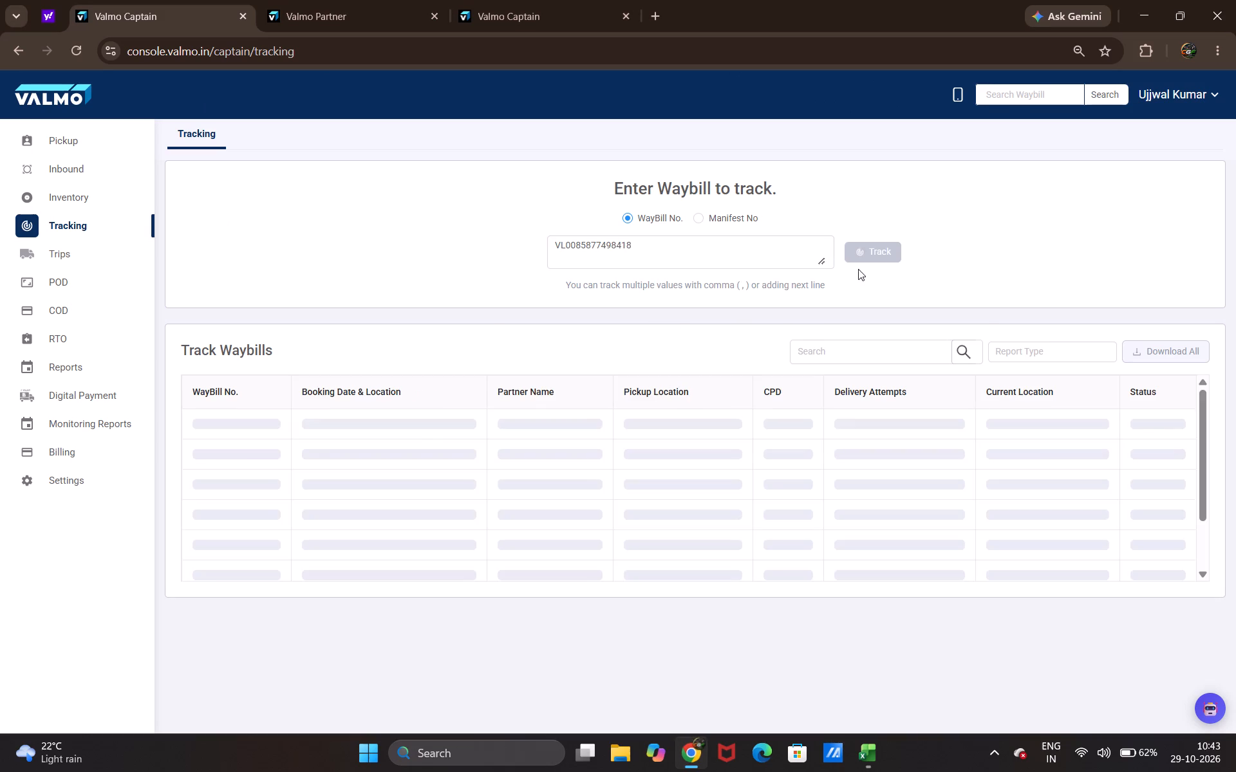
click(1217, 376)
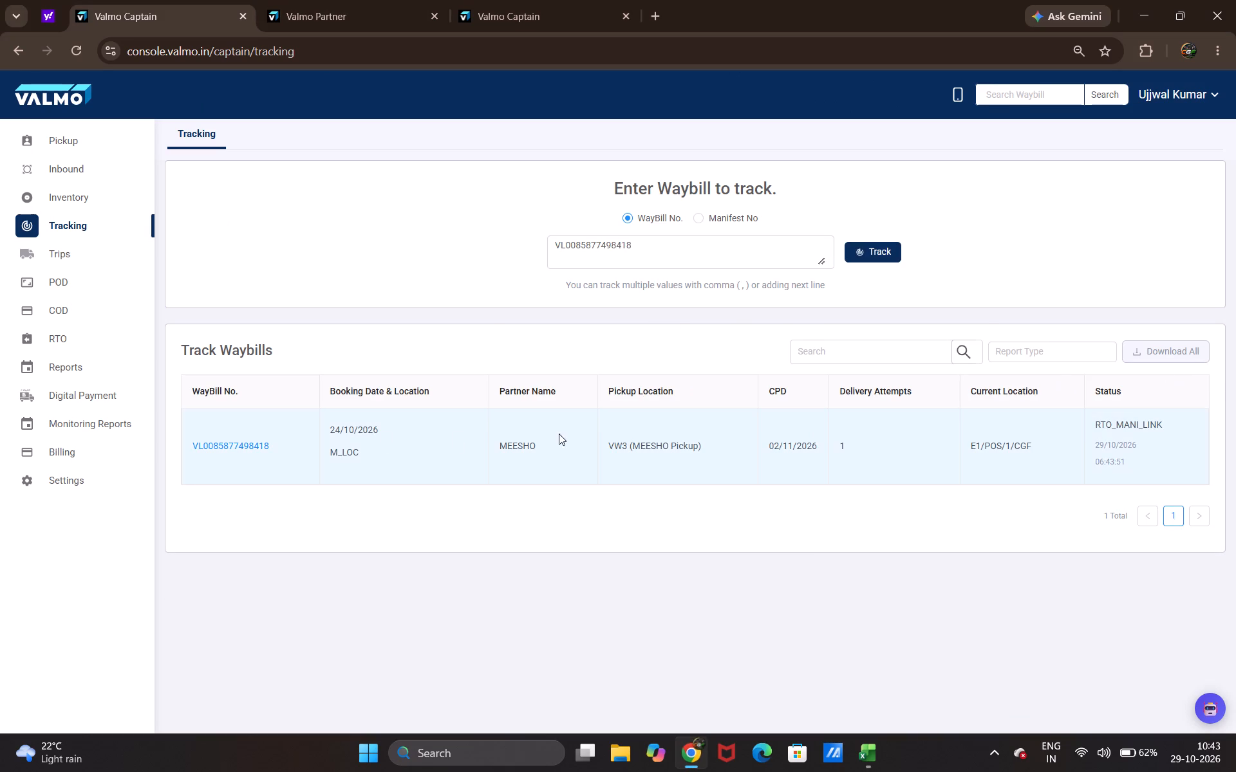
click(244, 449)
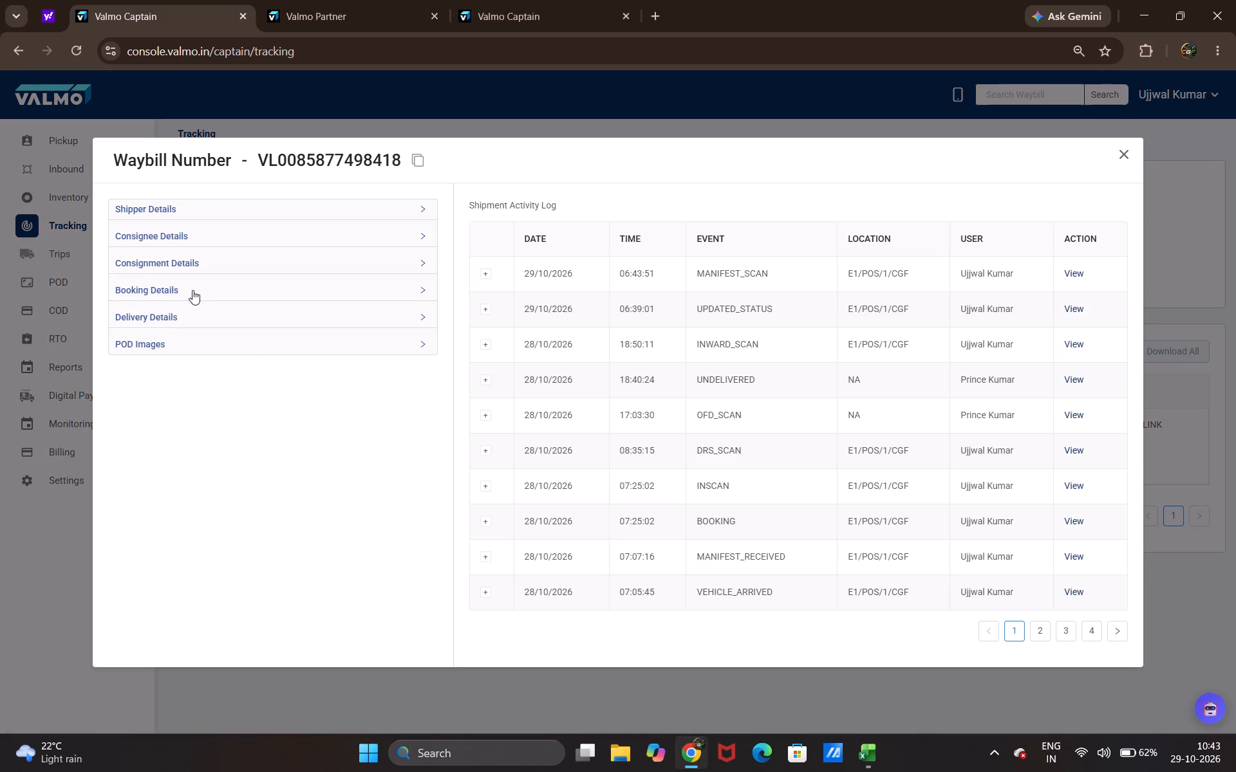
click(192, 290)
click(224, 261)
click(259, 246)
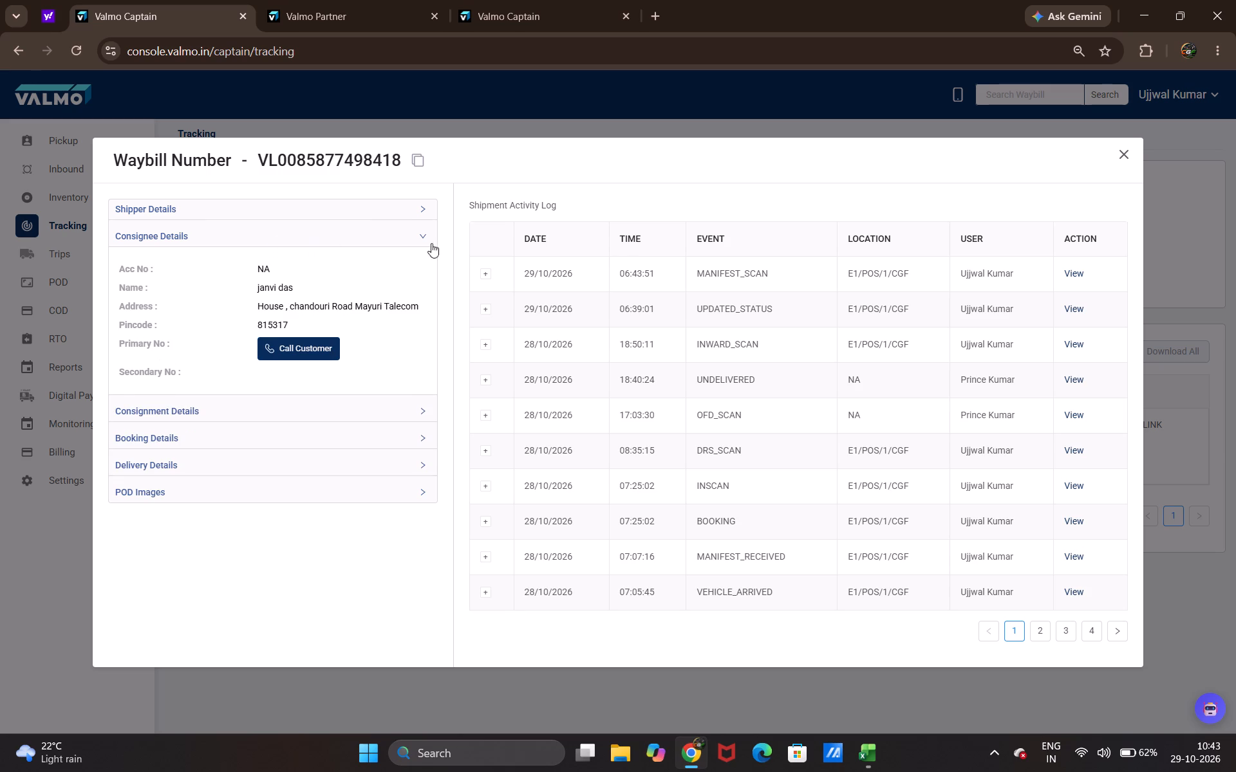
click(487, 271)
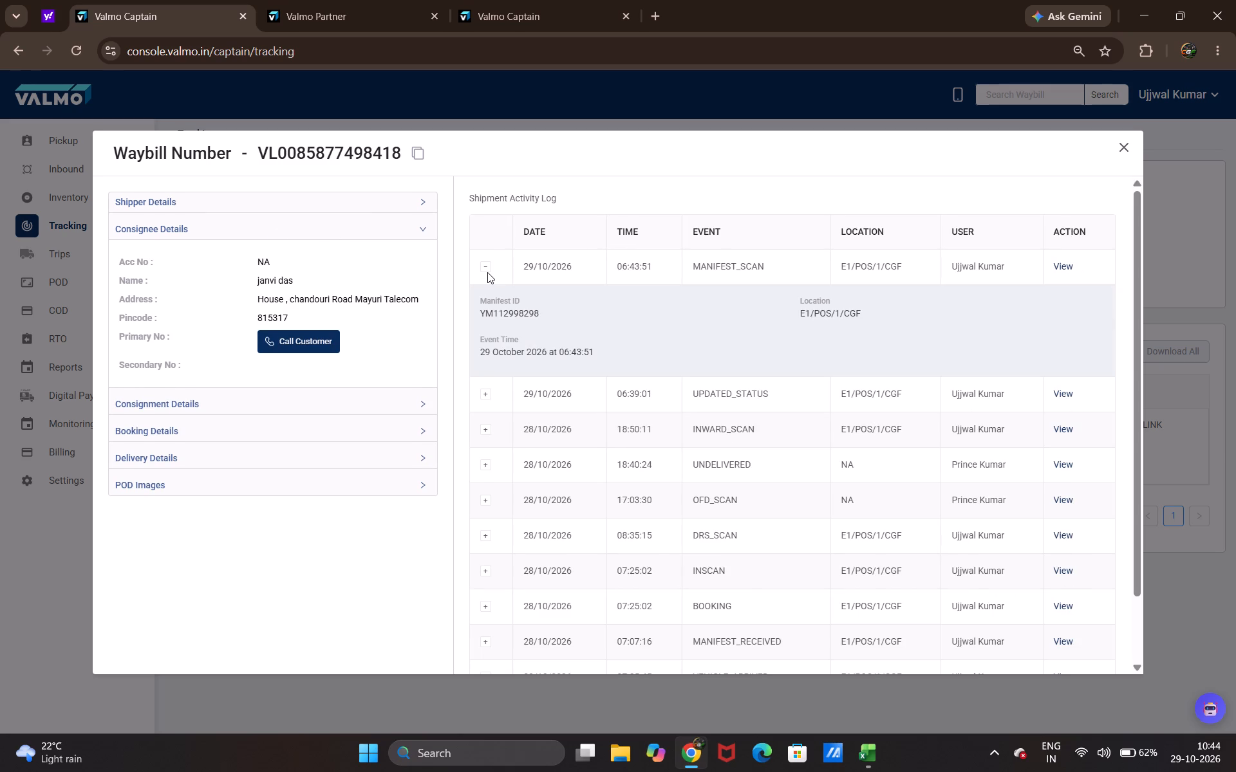
click(1125, 147)
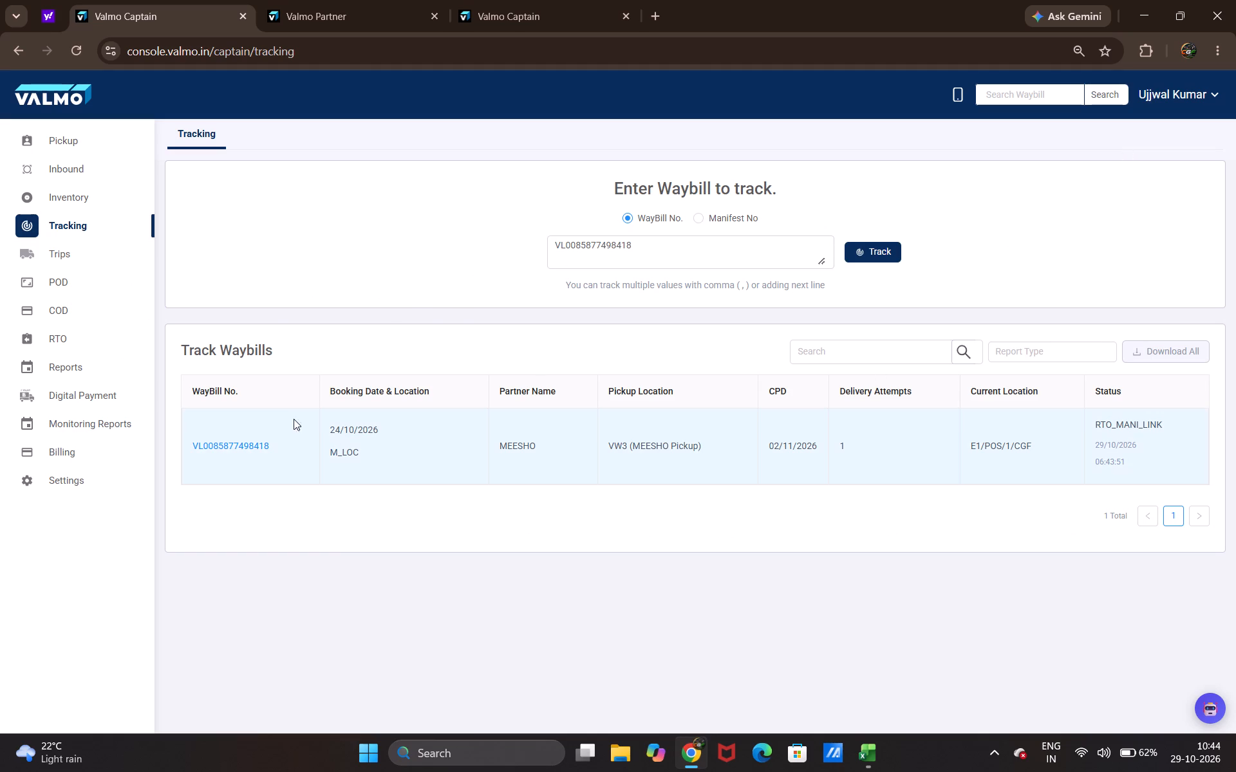
click(261, 444)
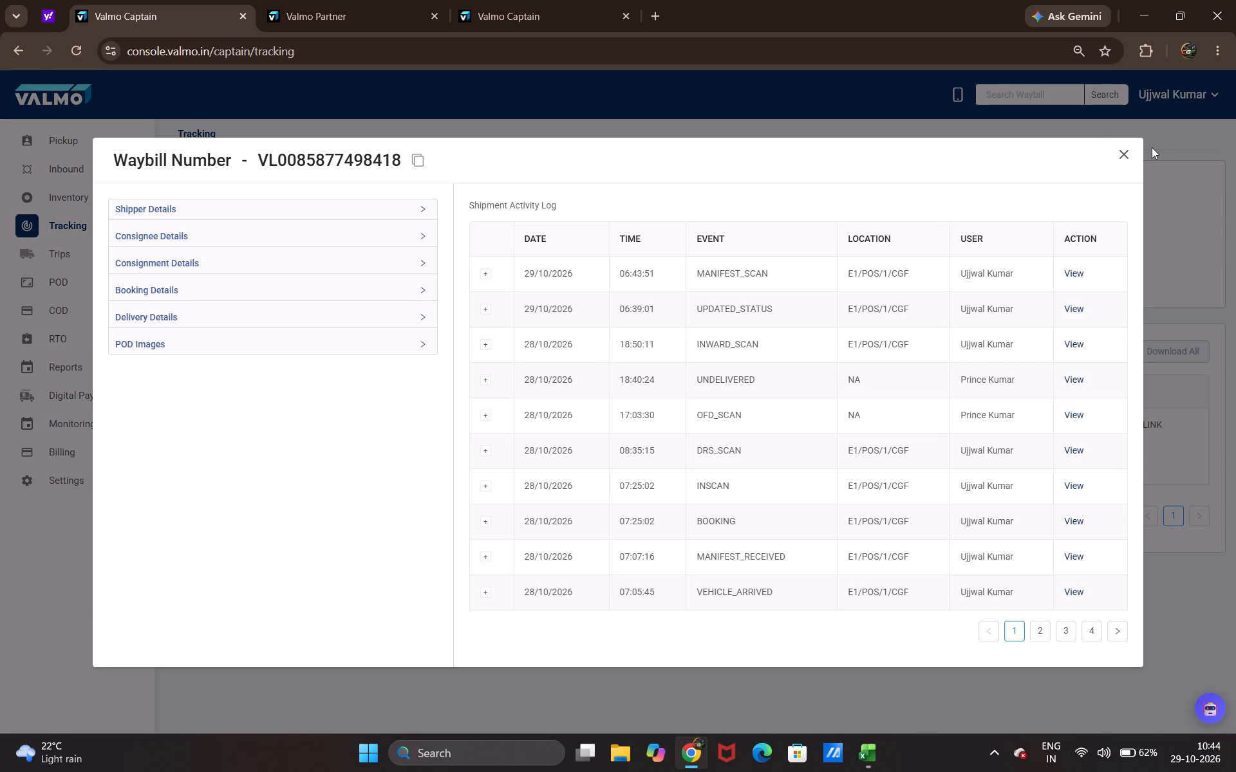
click(1121, 152)
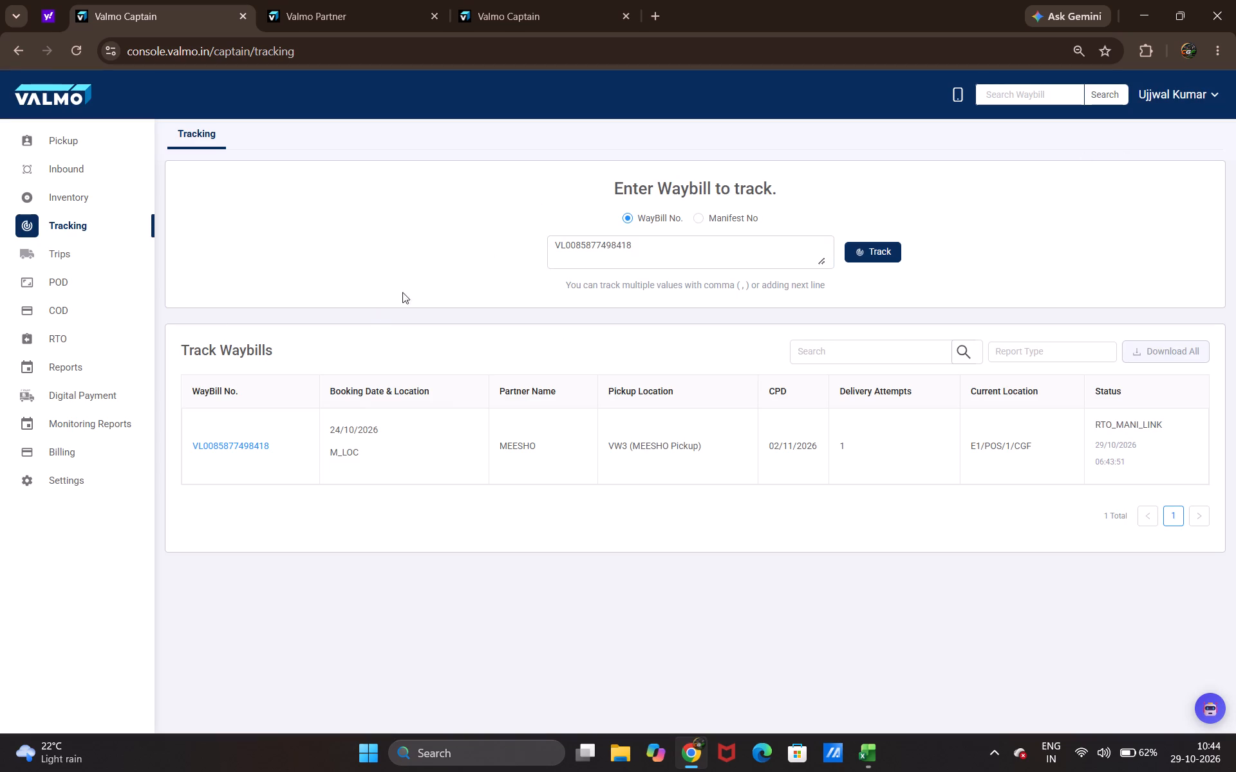
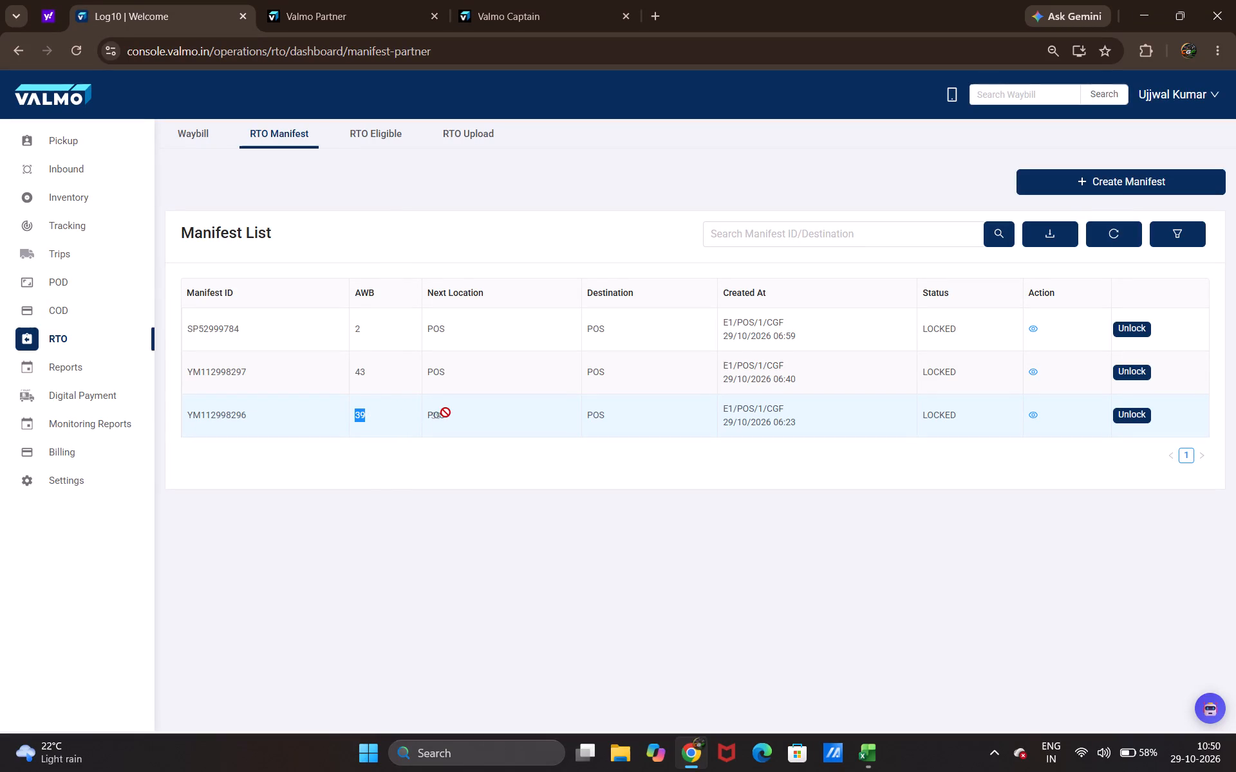
Go through the open console tabs, then open the RTO waybill page in the Valmo Captain tab and load the pending RTO waybill count.
click(494, 412)
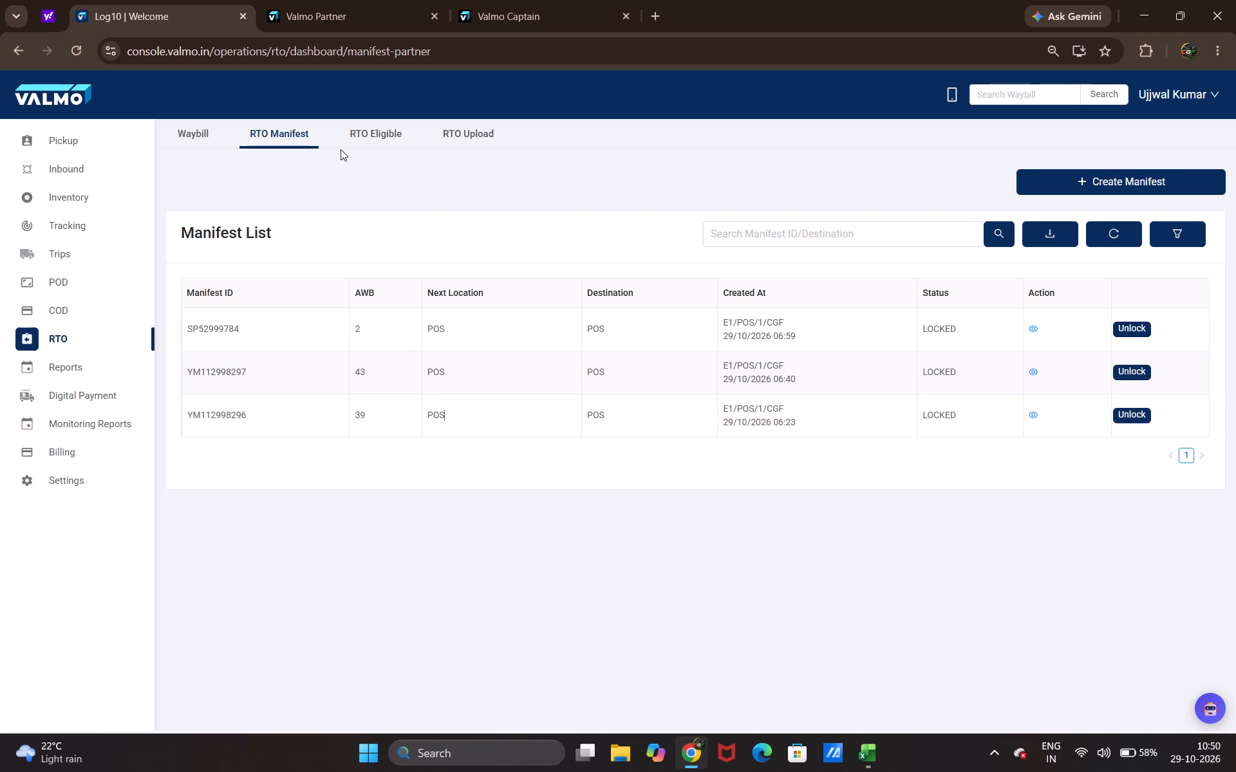
click(295, 21)
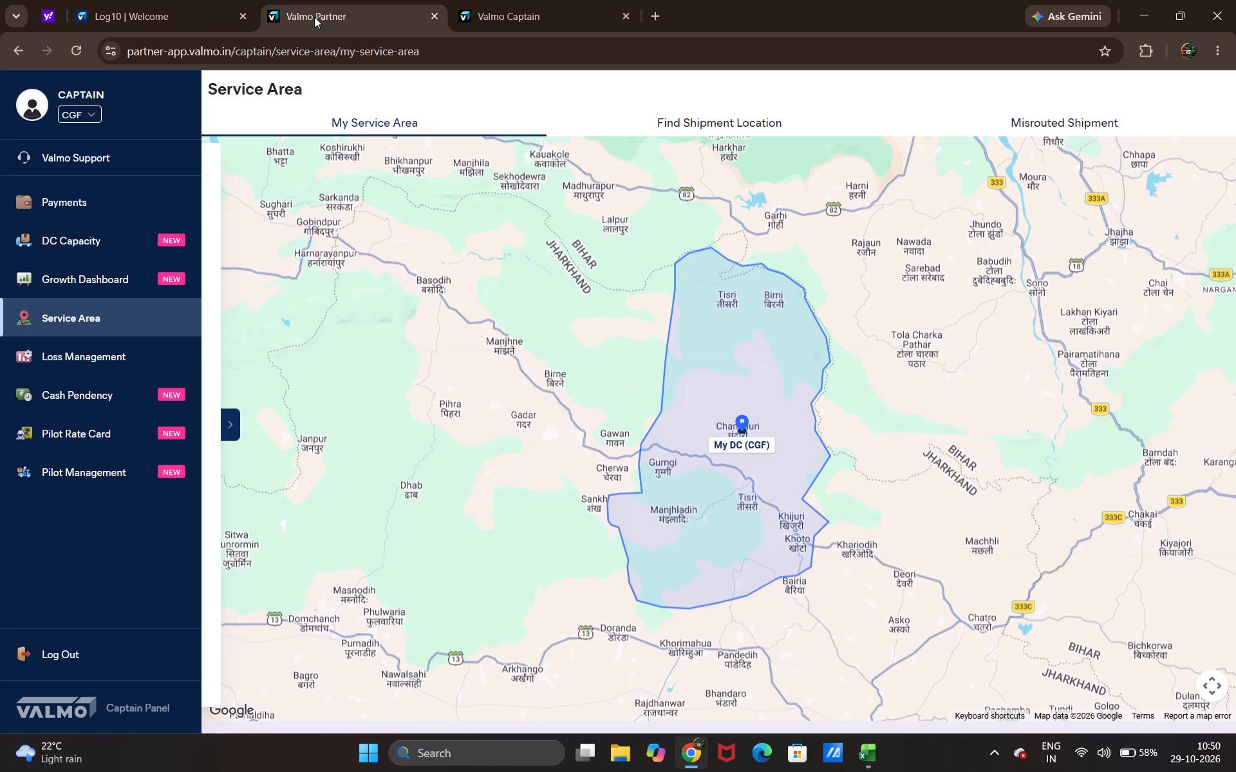
click(523, 0)
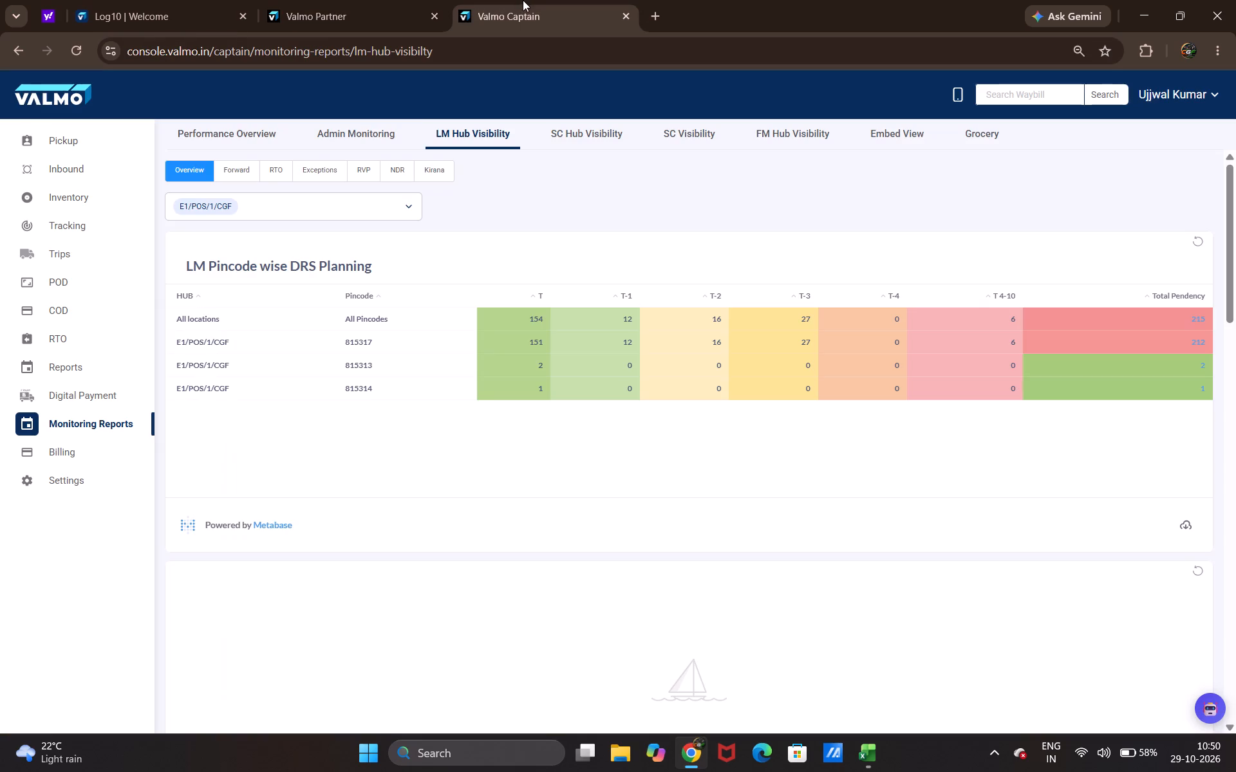
click(76, 260)
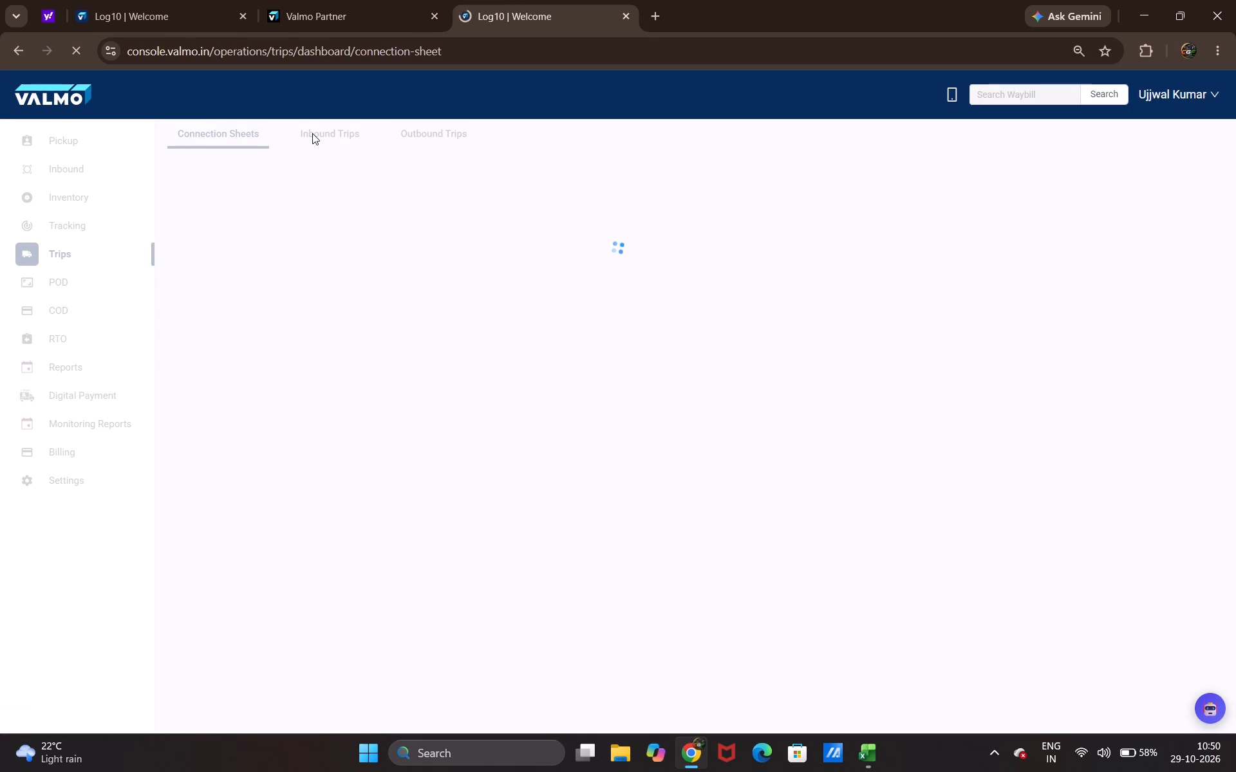
triple_click(77, 333)
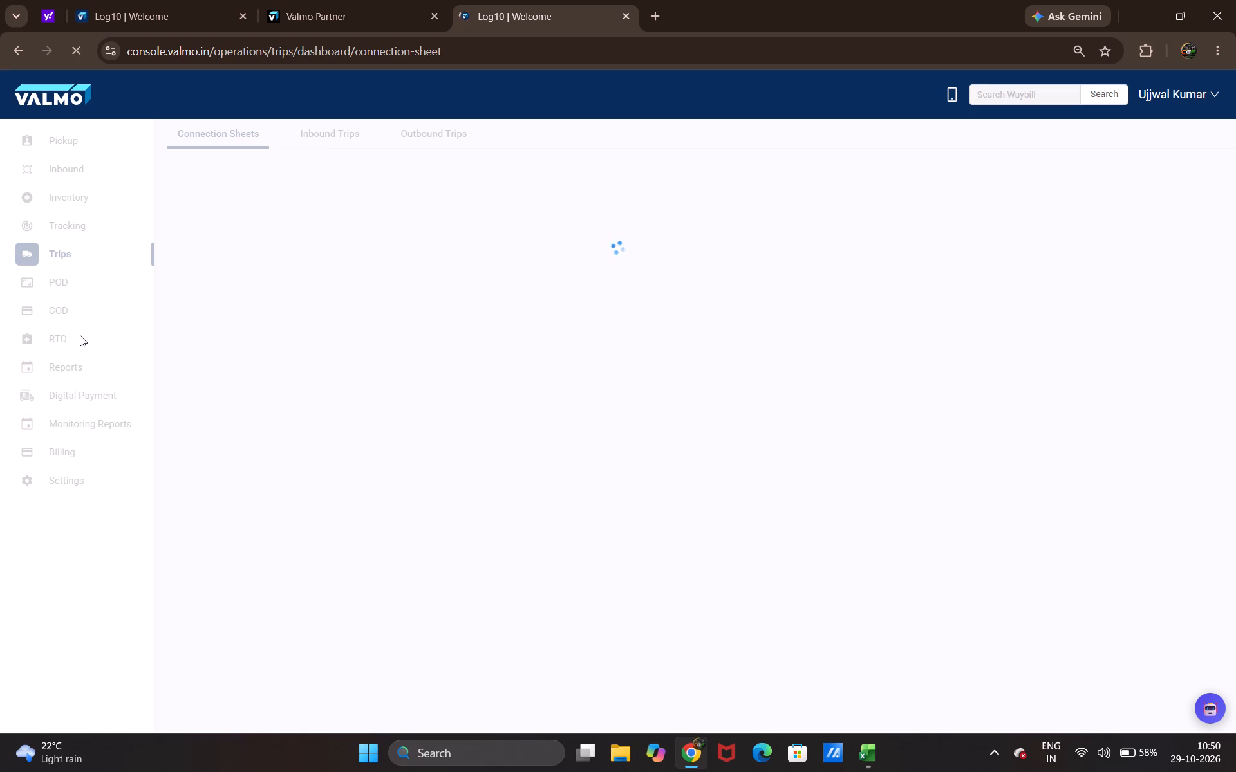
click(80, 335)
click(80, 335)
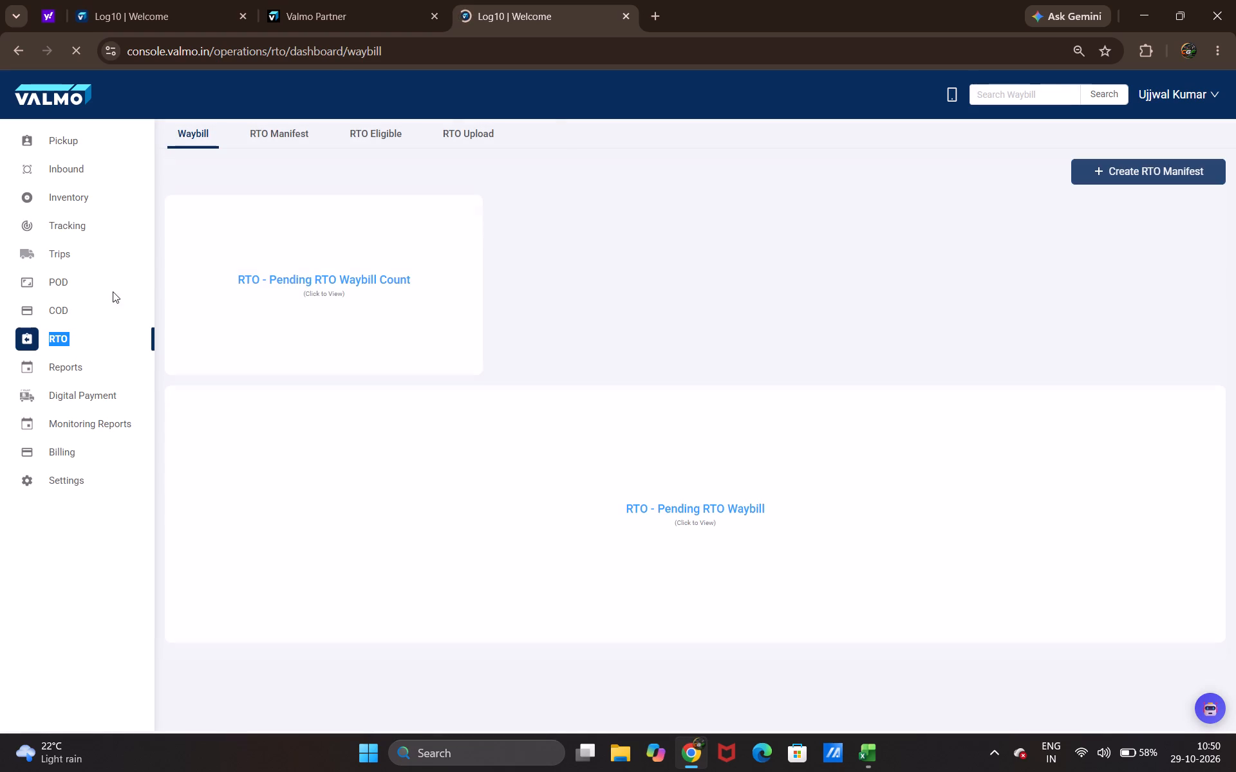
click(281, 273)
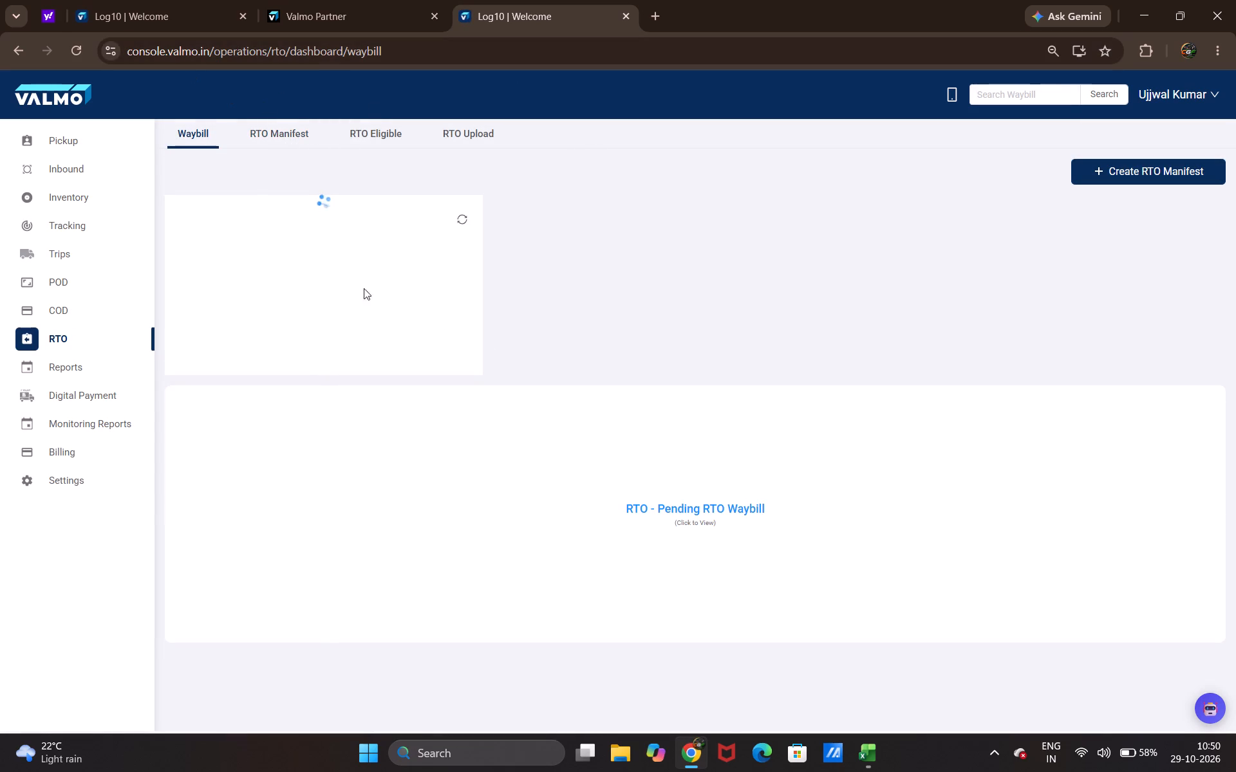
click(868, 748)
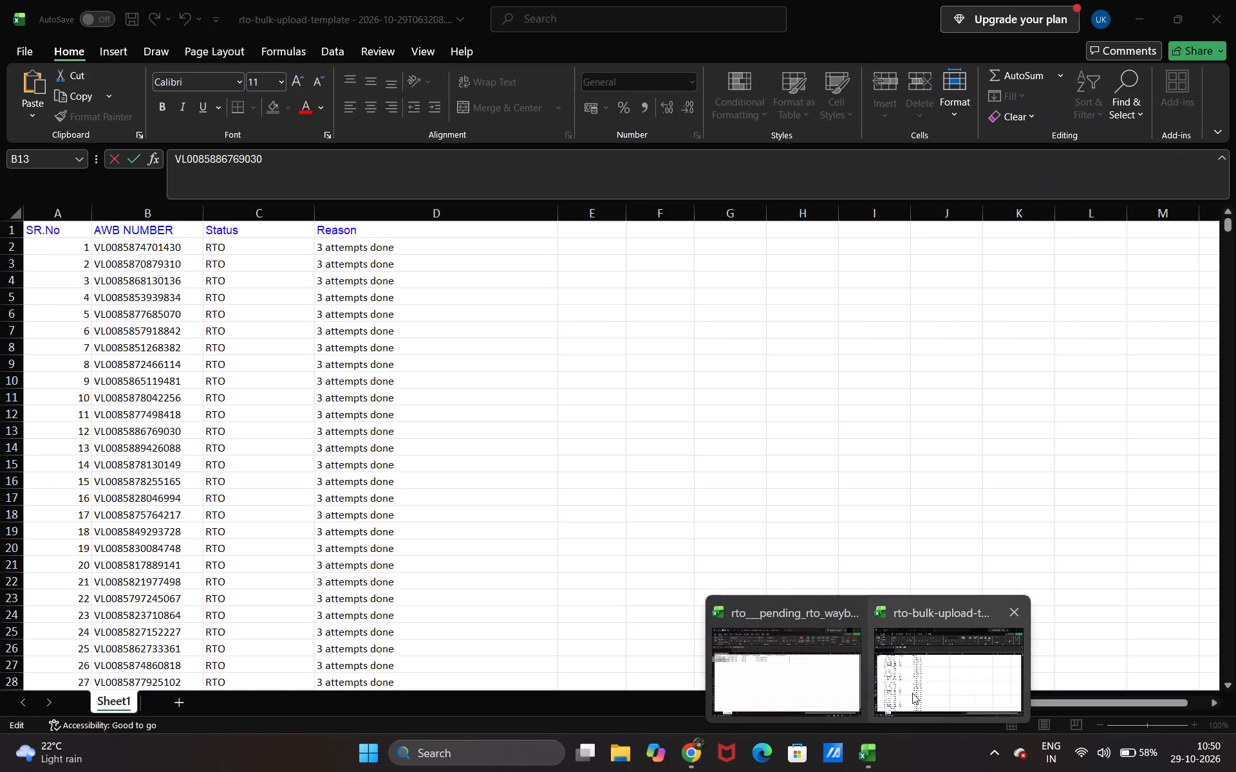
click(910, 685)
right_click(172, 434)
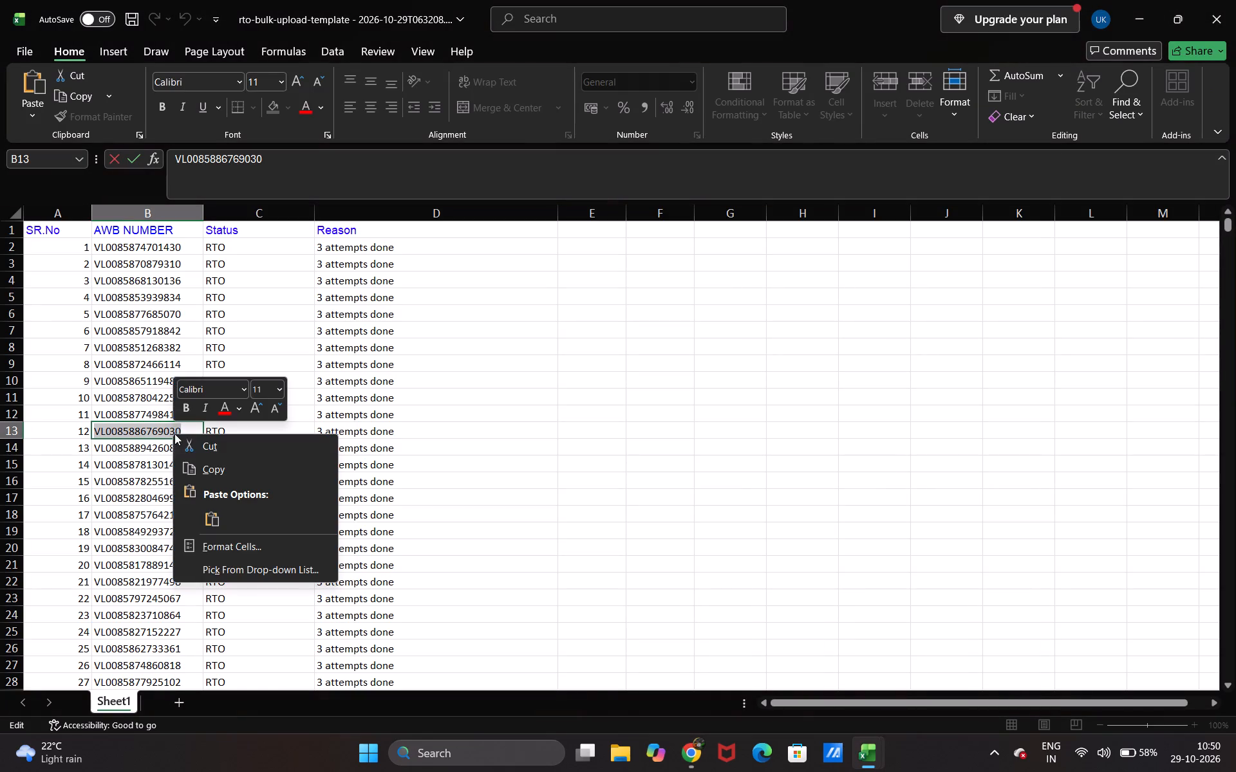
click(212, 470)
click(689, 754)
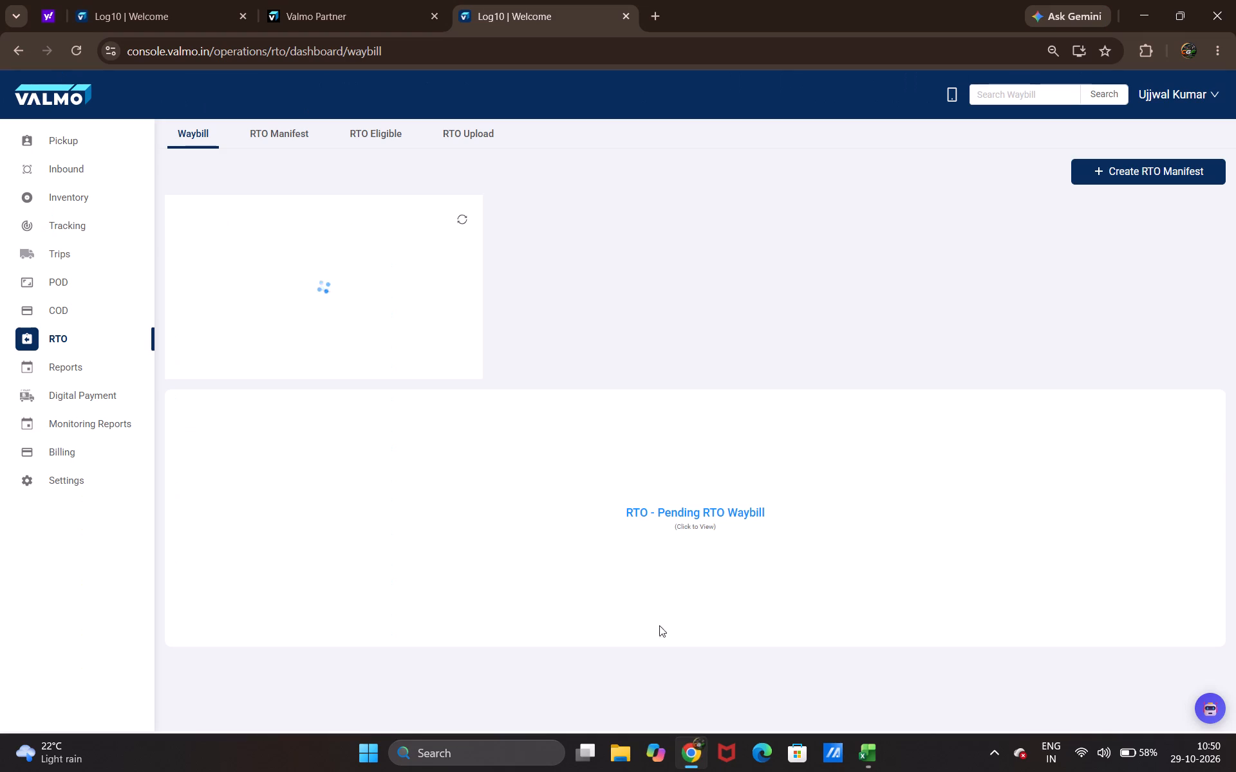
click(84, 205)
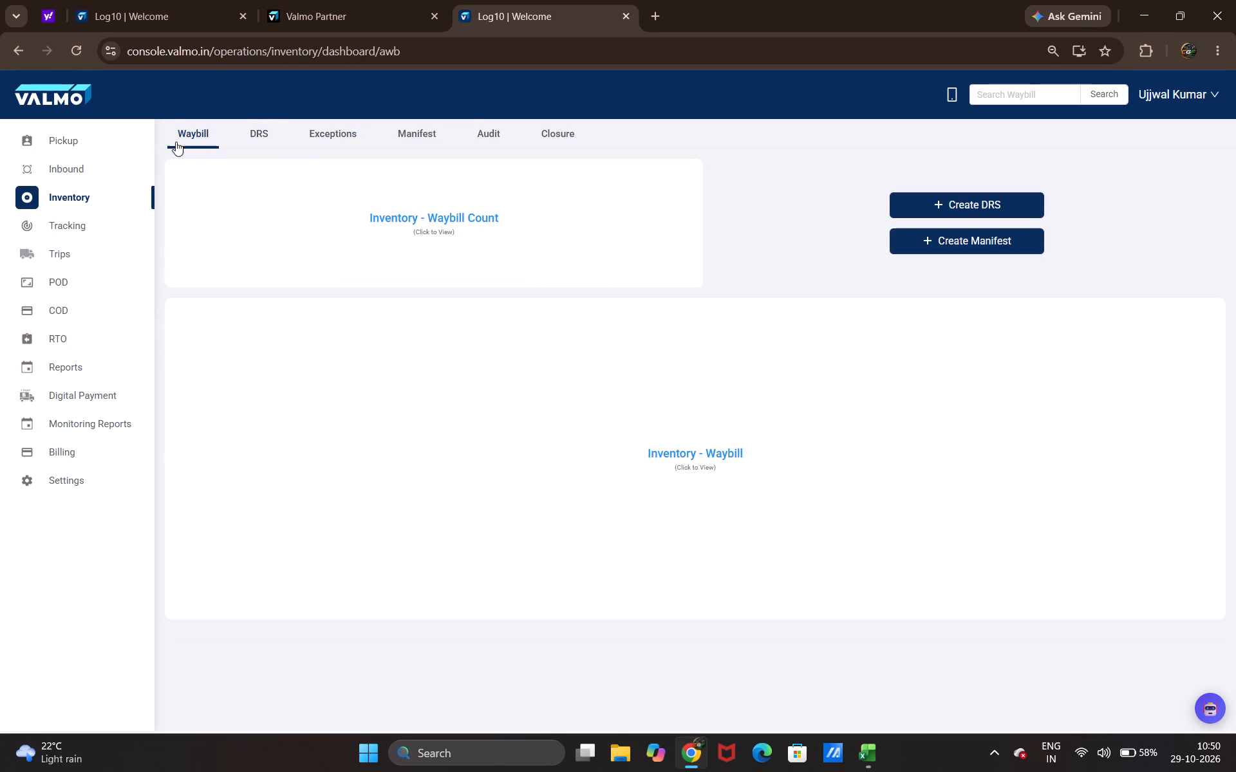
click(92, 239)
click(93, 227)
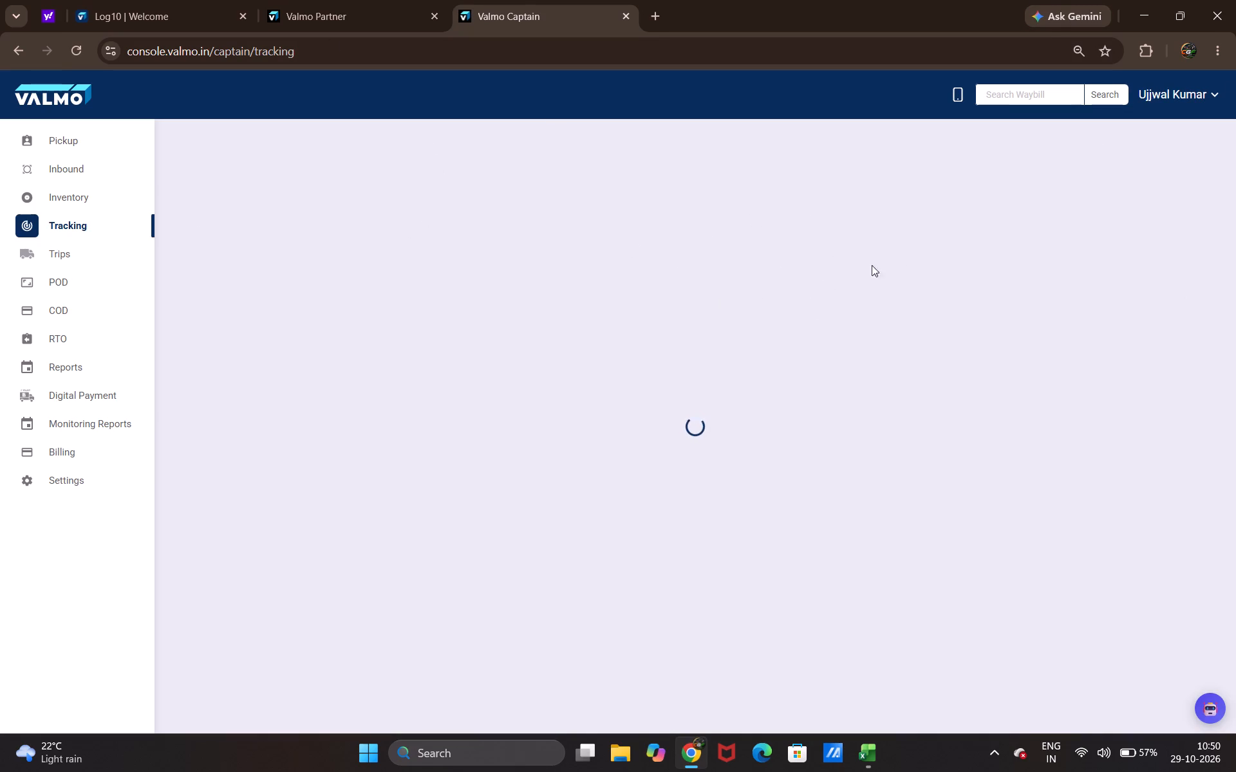
click(587, 239)
right_click(593, 248)
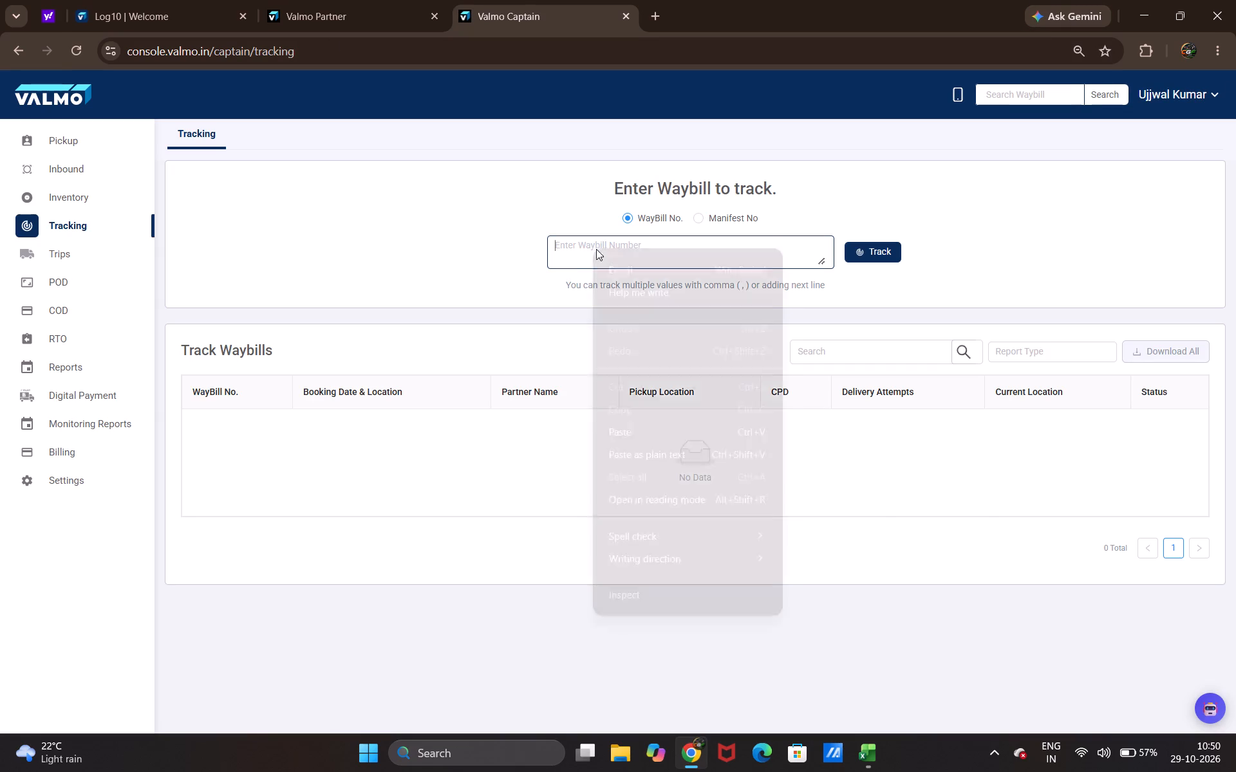
click(665, 440)
click(865, 255)
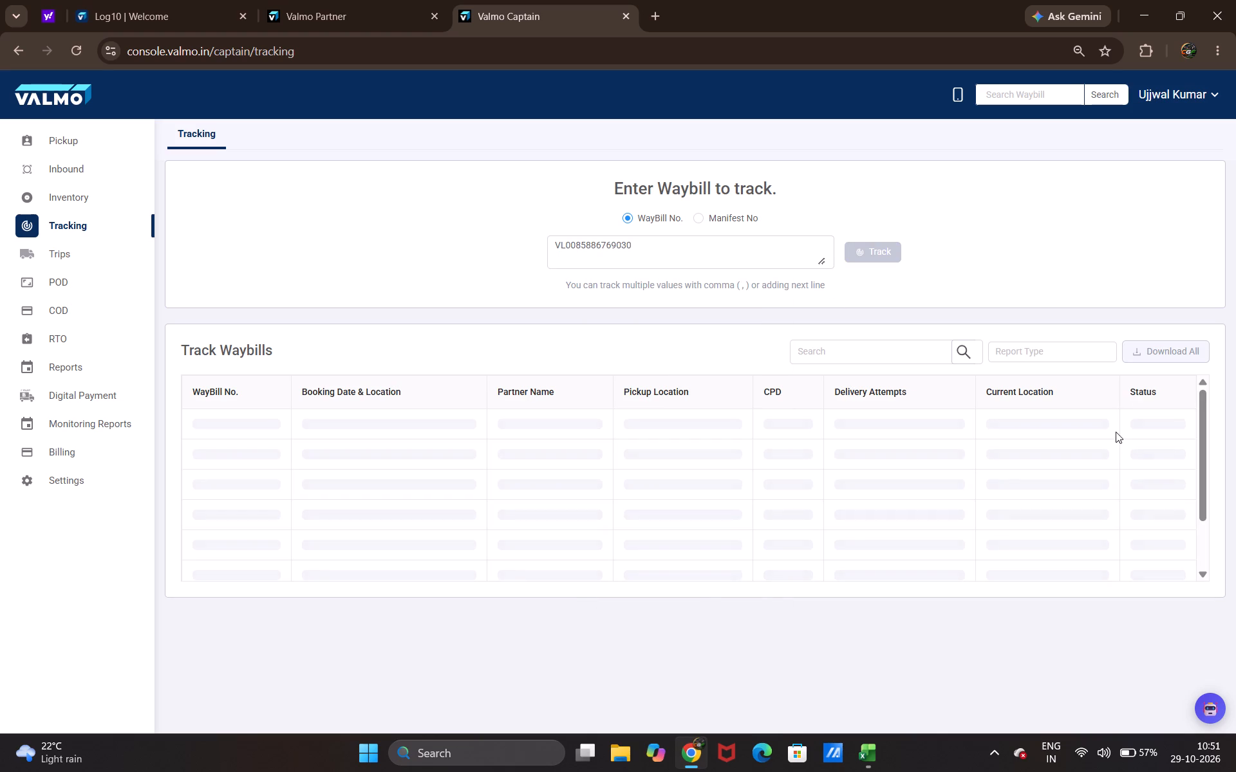
click(238, 446)
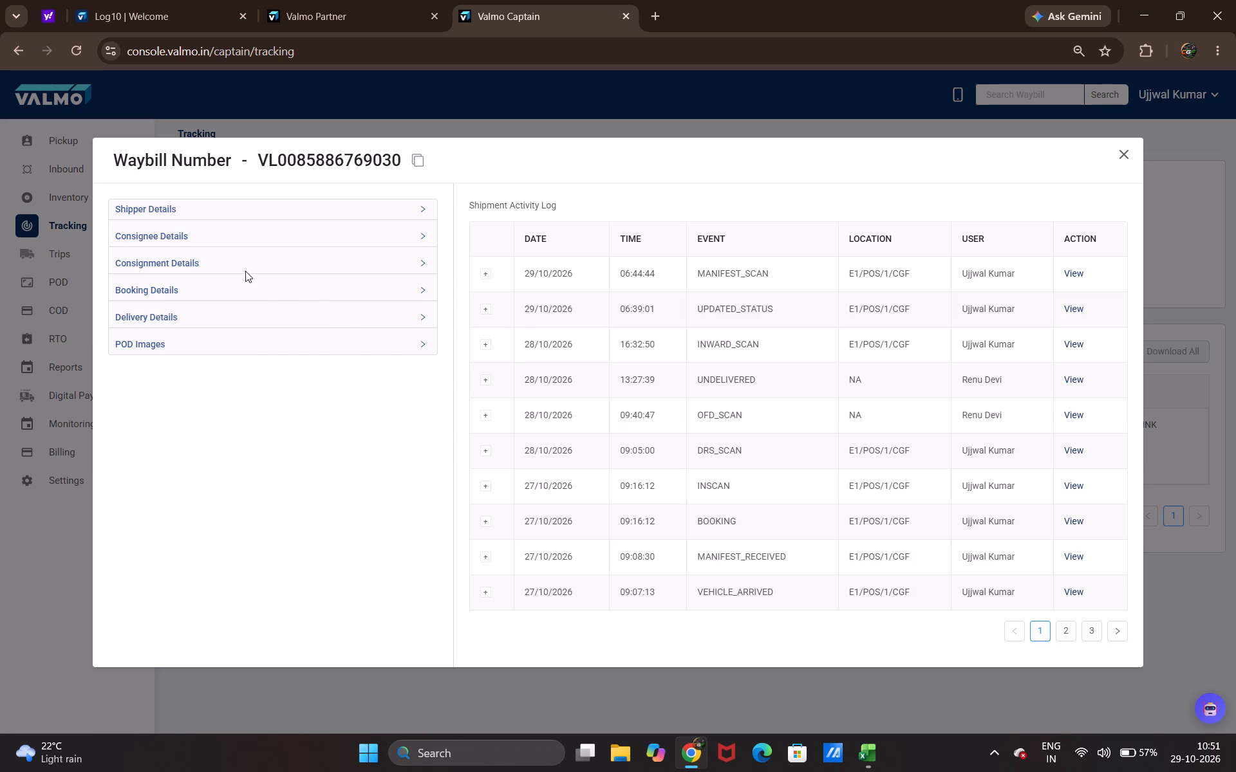
click(228, 265)
click(240, 264)
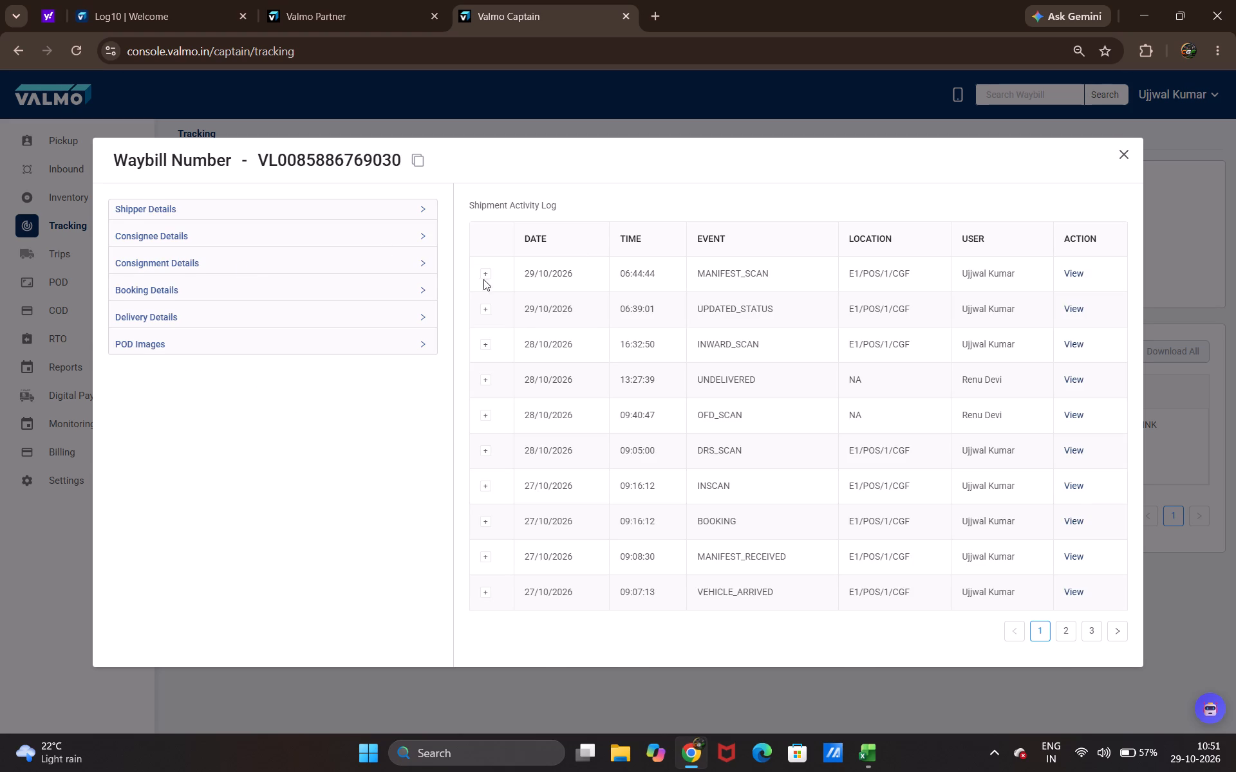
click(485, 271)
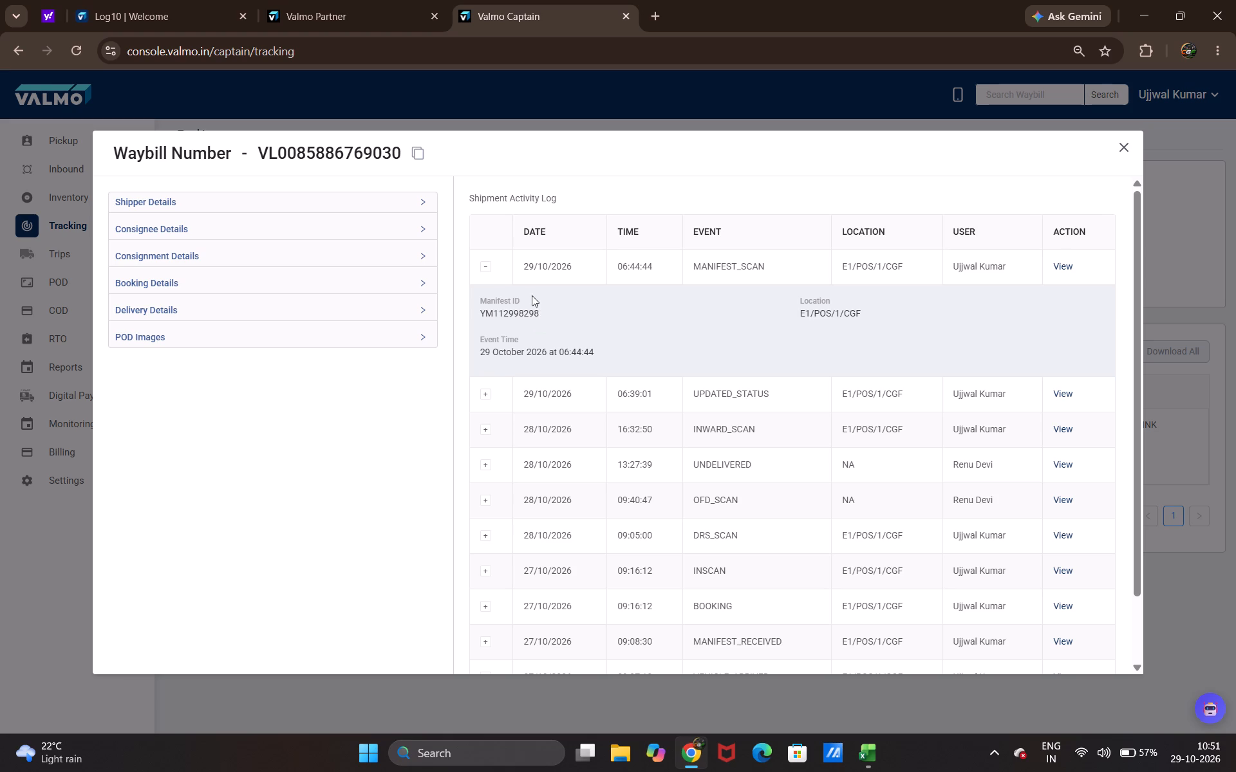
drag(552, 309, 543, 311)
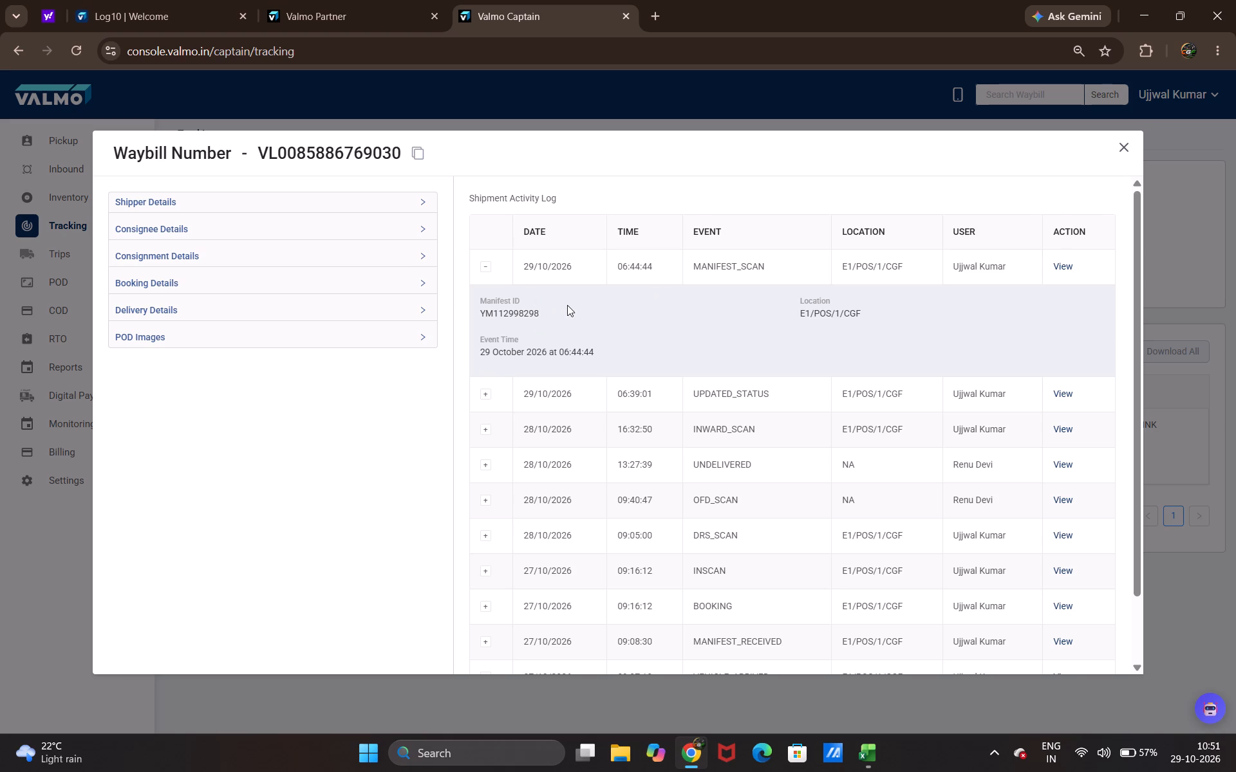
click(567, 305)
click(563, 311)
click(584, 331)
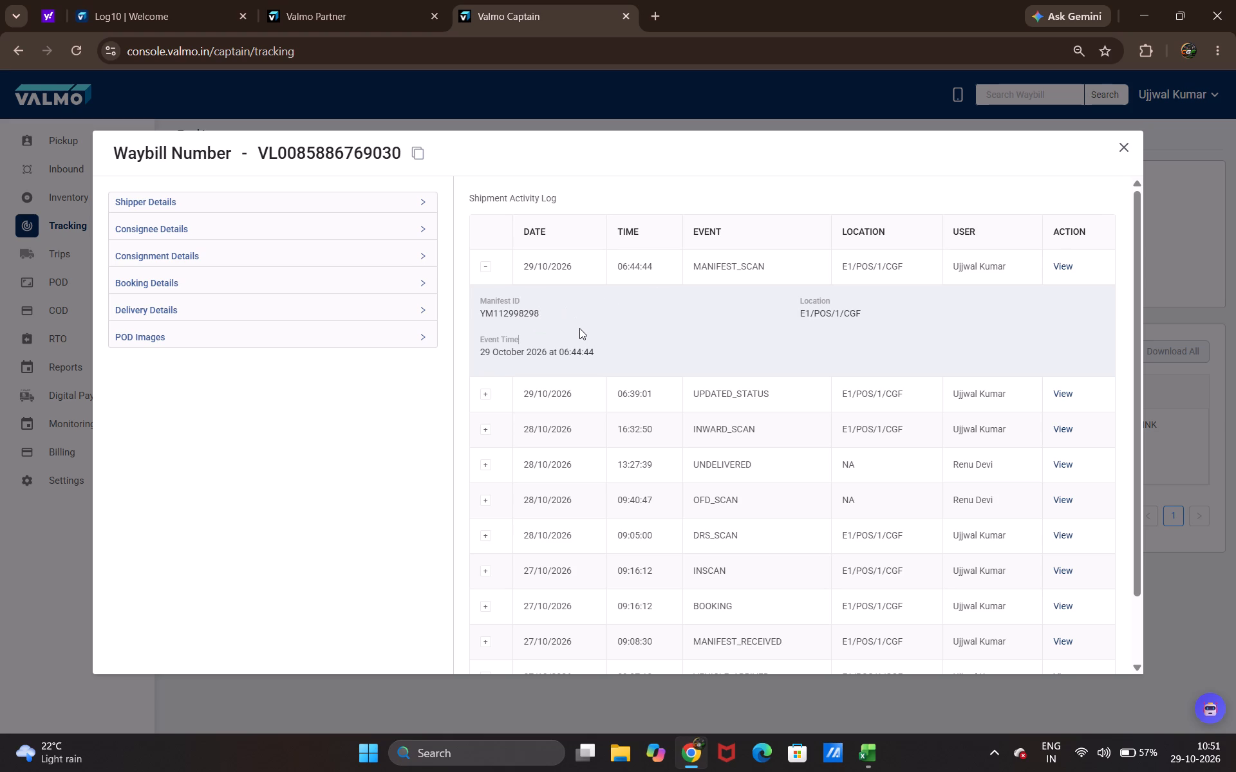
click(579, 328)
click(747, 323)
Compare the waybill's manifest ID with the RTO Manifest list, and check the waybill's consignment details.
click(129, 4)
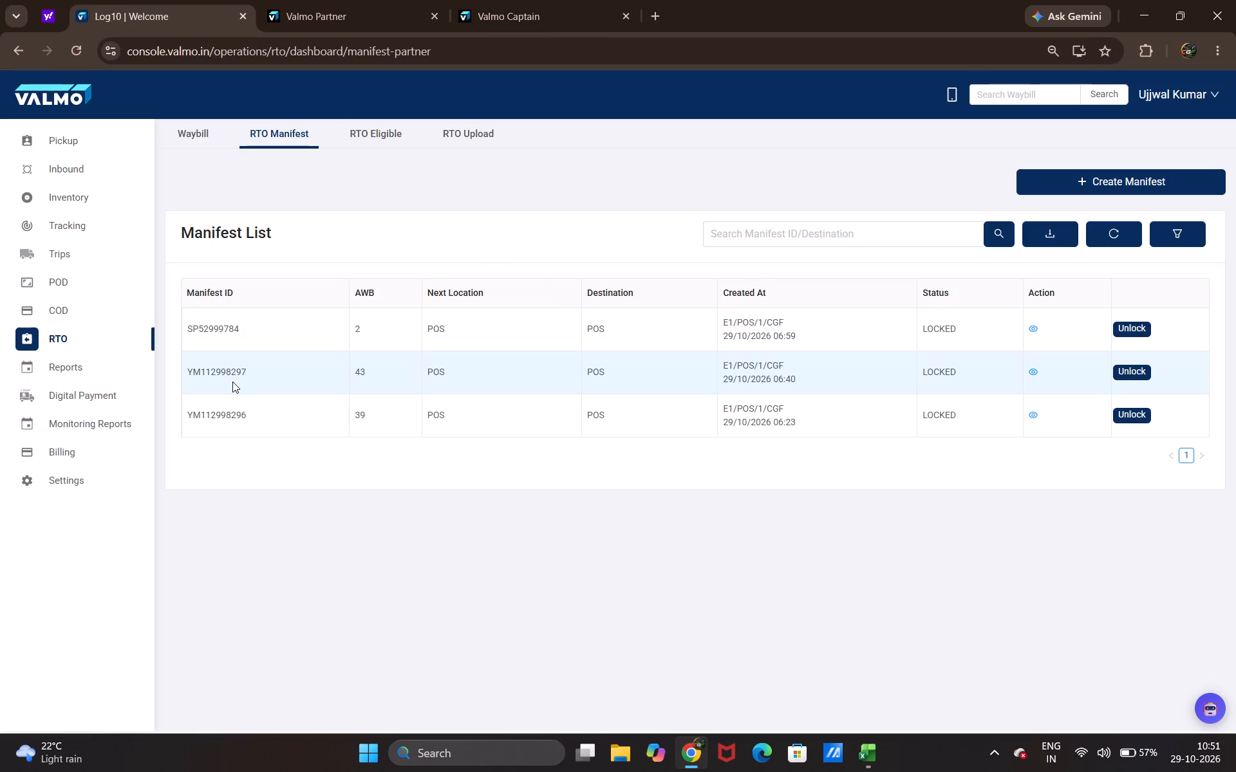
click(487, 10)
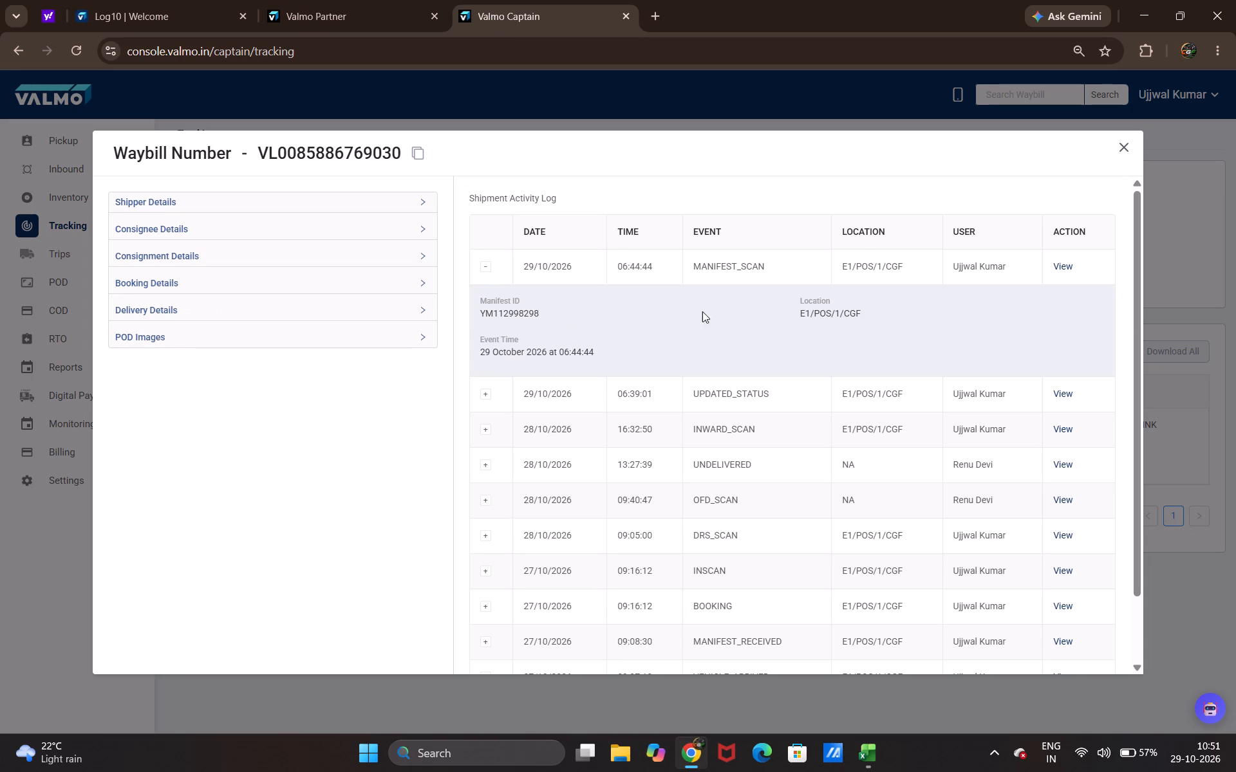
click(351, 257)
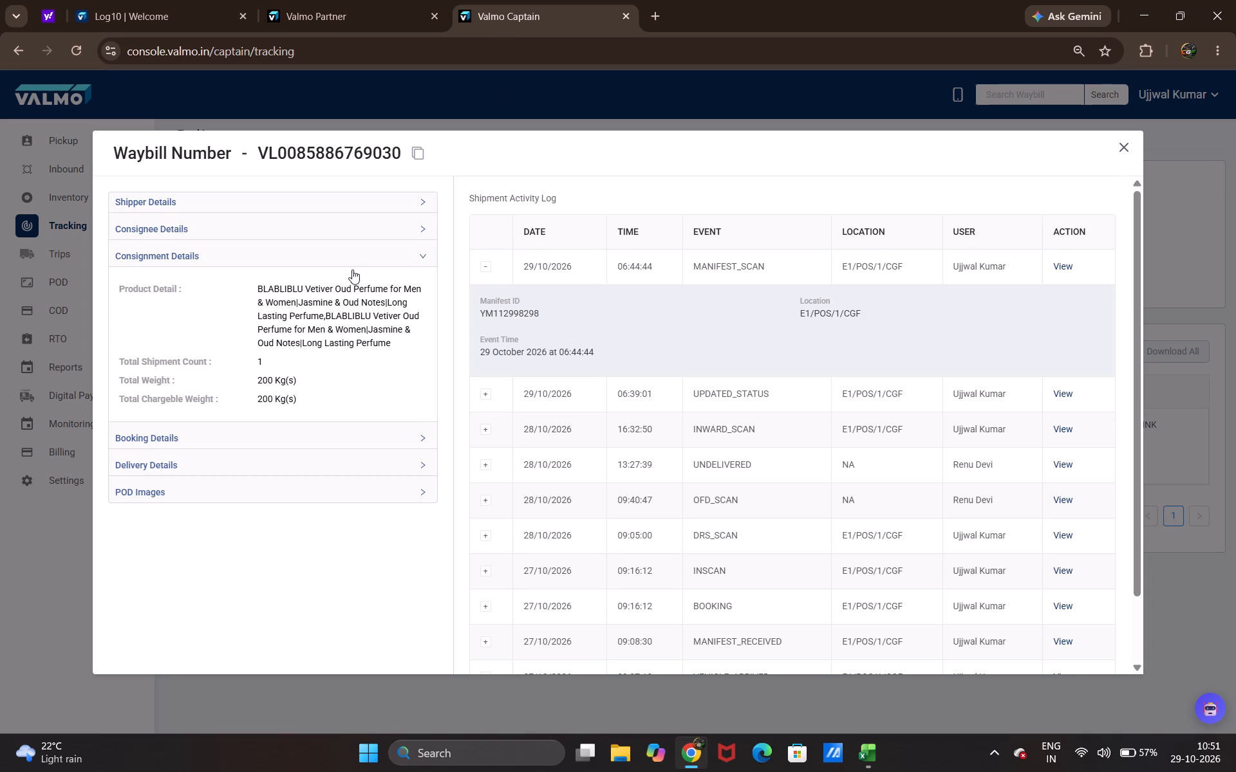
click(370, 248)
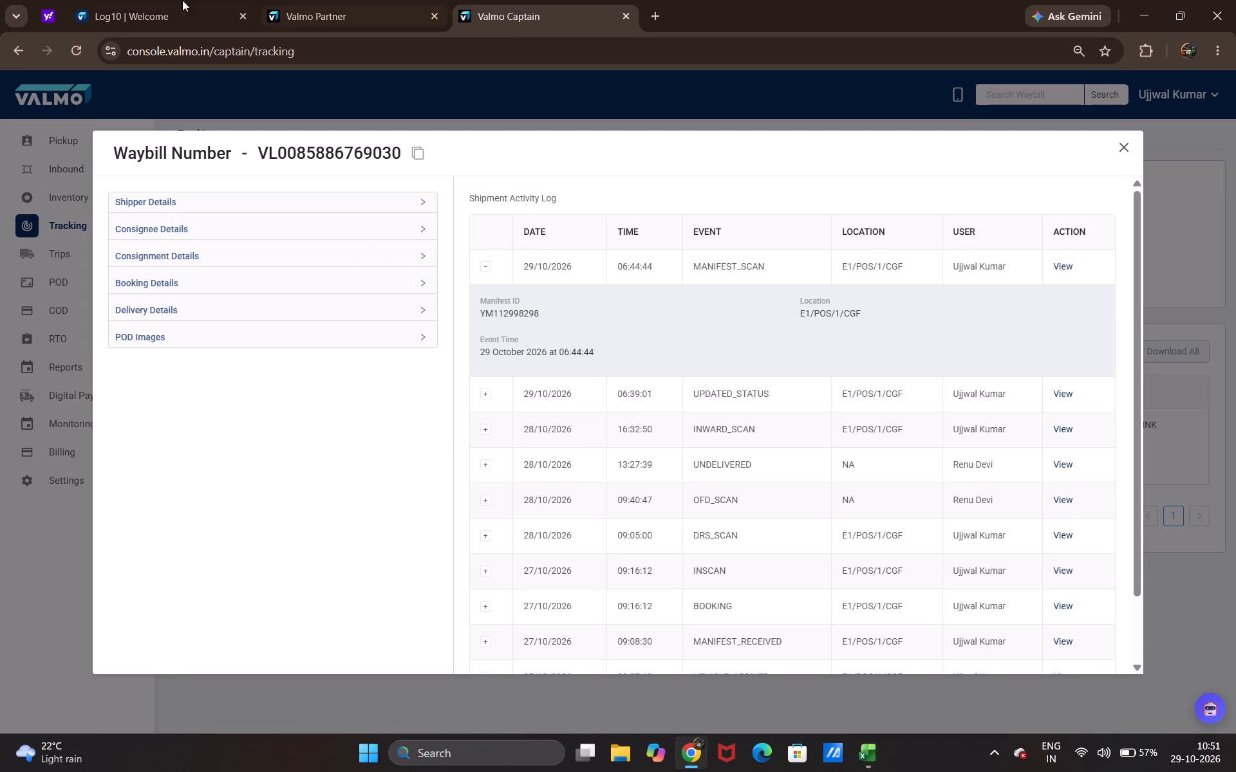
In the RTO manifest browser tab, open the LM Hub Visibility monitoring report and load the FE-level performance and COD collected data.
click(126, 0)
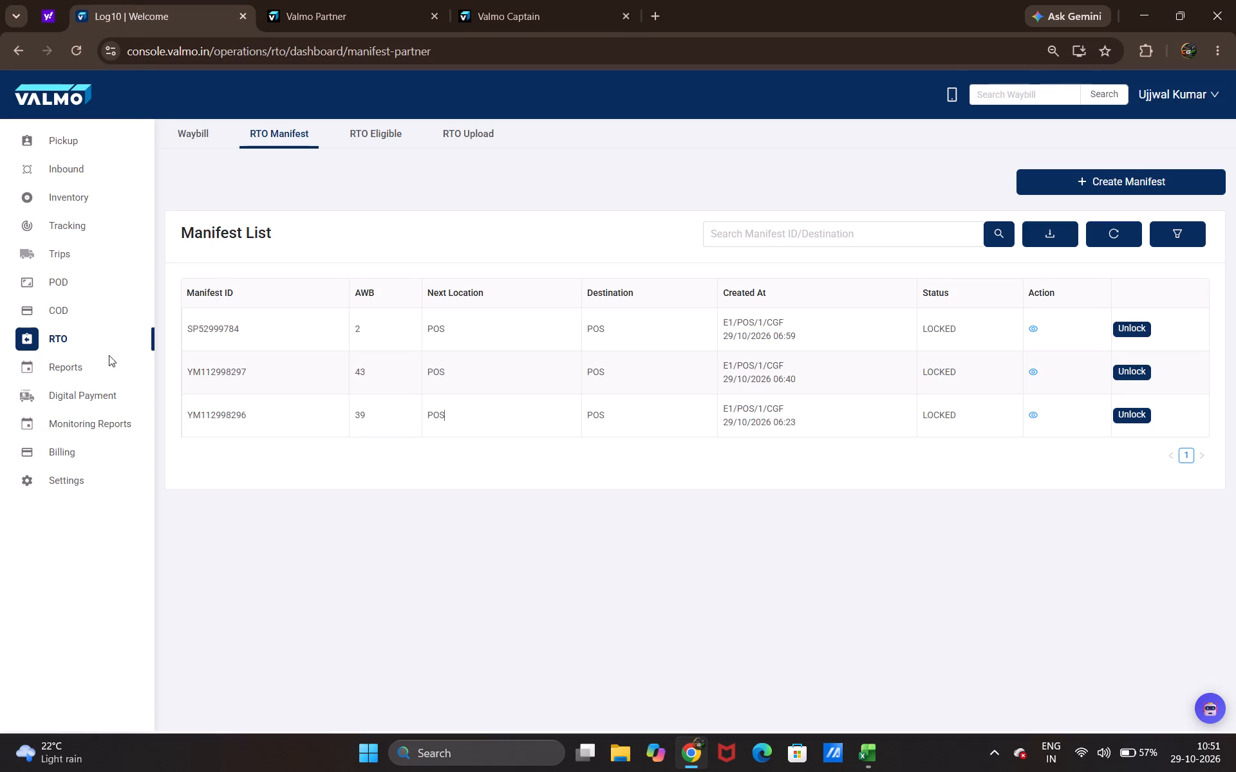
click(84, 418)
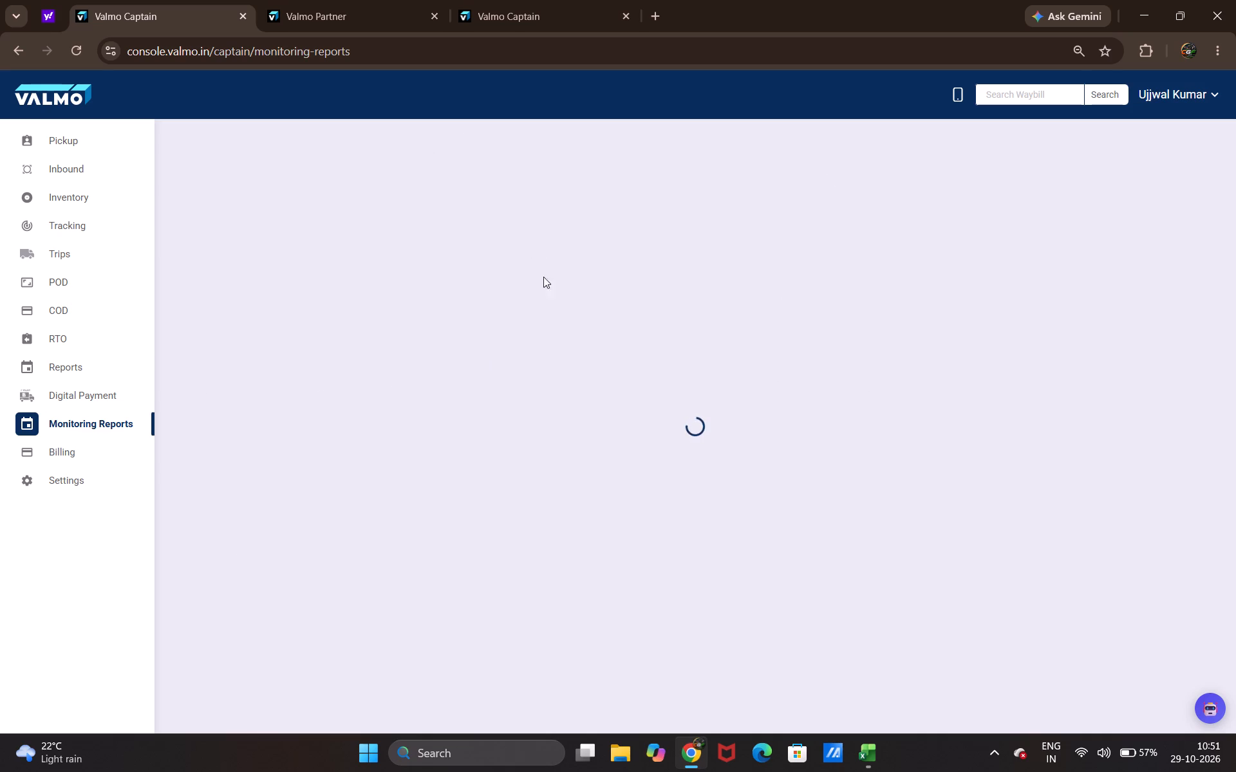
click(699, 419)
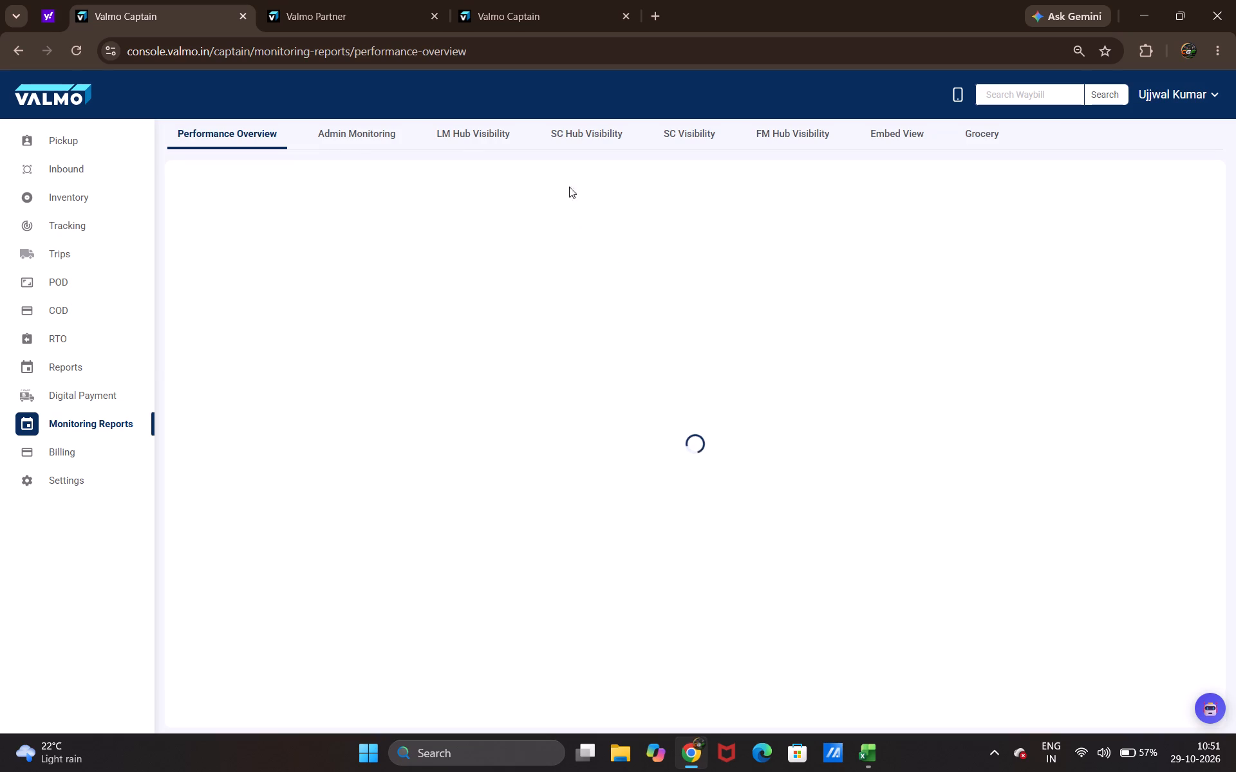
click(462, 143)
scroll(597, 309, down, 8)
click(673, 378)
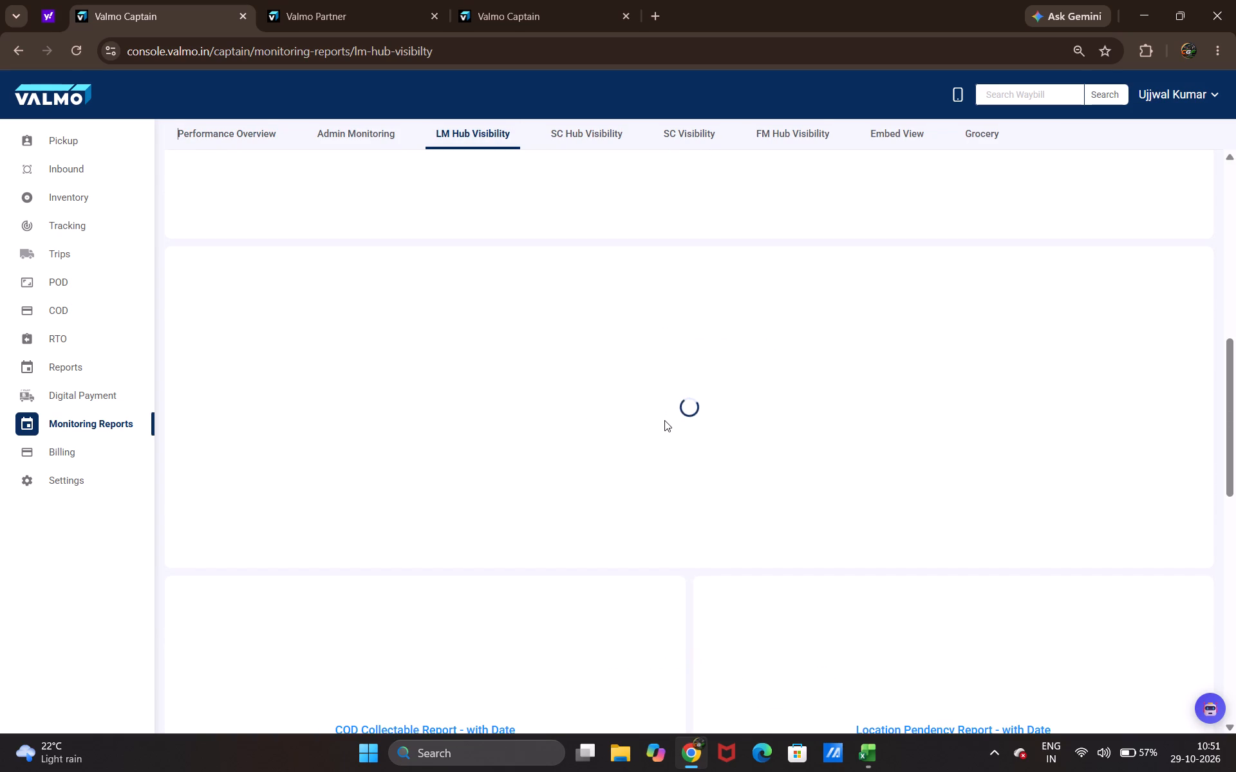
scroll(664, 420, up, 1)
scroll(664, 420, down, 1)
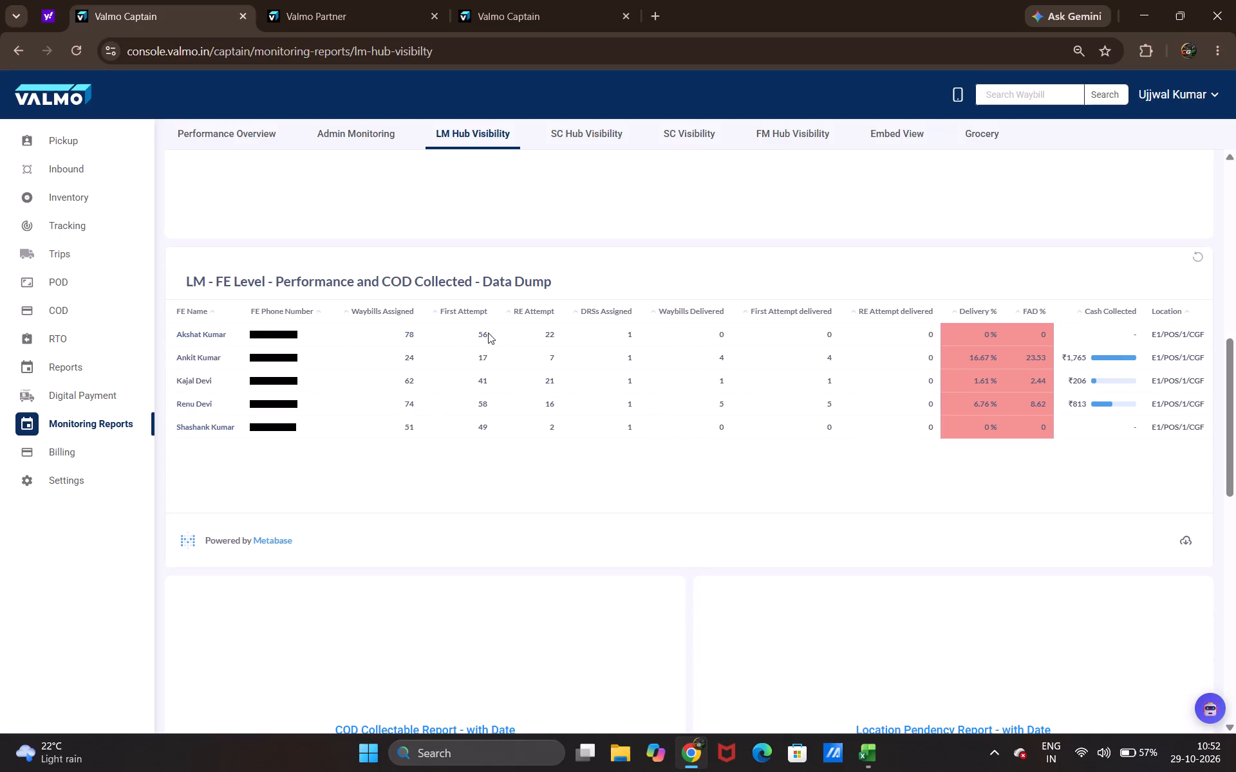
Examine the first attempt, RE attempt, DRSs assigned and waybills delivered figures in the FE-level performance table, mainly in its first row.
drag(462, 425, 505, 426)
drag(505, 423, 534, 423)
click(469, 339)
drag(462, 331, 516, 329)
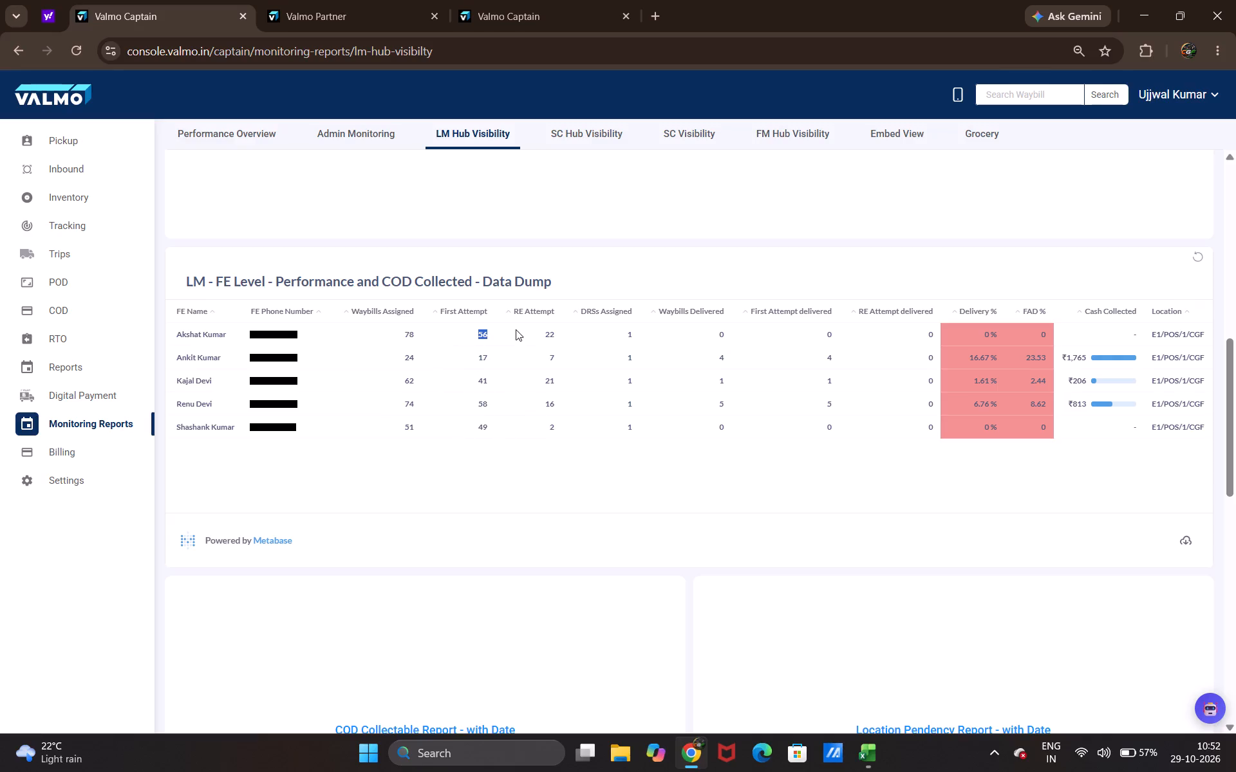
drag(503, 330, 536, 329)
drag(520, 335, 548, 335)
drag(548, 335, 556, 339)
drag(556, 339, 632, 336)
drag(632, 336, 633, 336)
drag(598, 338, 649, 338)
drag(651, 335, 704, 335)
drag(704, 335, 700, 336)
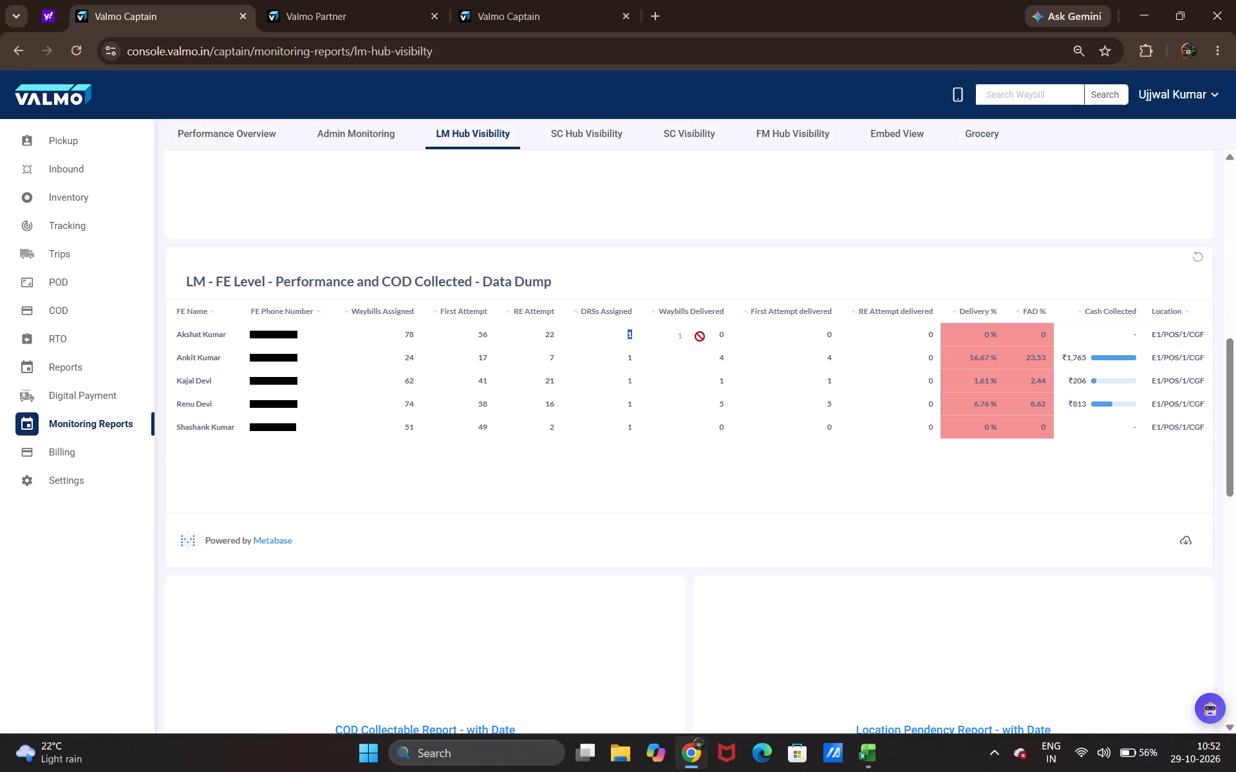
Examine the DRSs assigned, waybills delivered and first attempt delivered figures across the rows of the FE-level performance table.
drag(700, 336, 700, 336)
click(700, 334)
click(677, 339)
drag(658, 345, 604, 367)
drag(618, 365, 645, 365)
drag(649, 358, 679, 366)
click(675, 365)
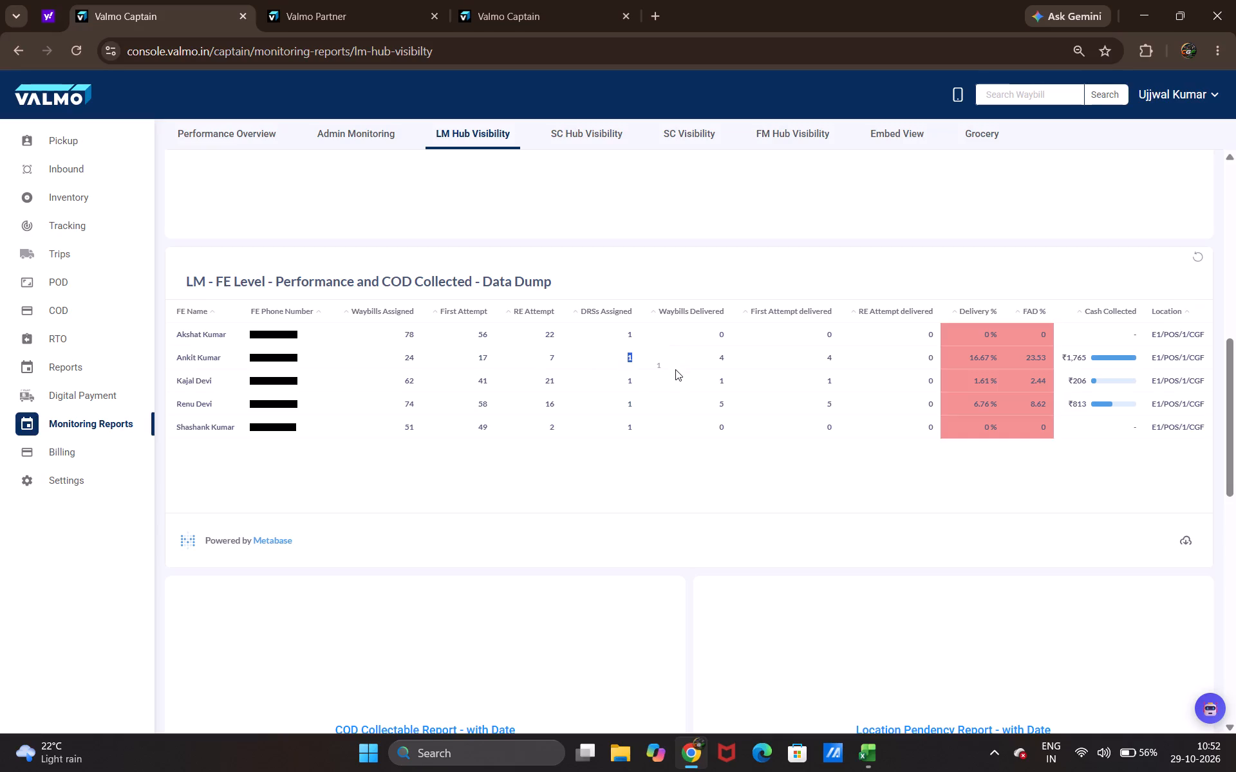
click(669, 380)
drag(724, 383, 724, 439)
drag(714, 361, 720, 388)
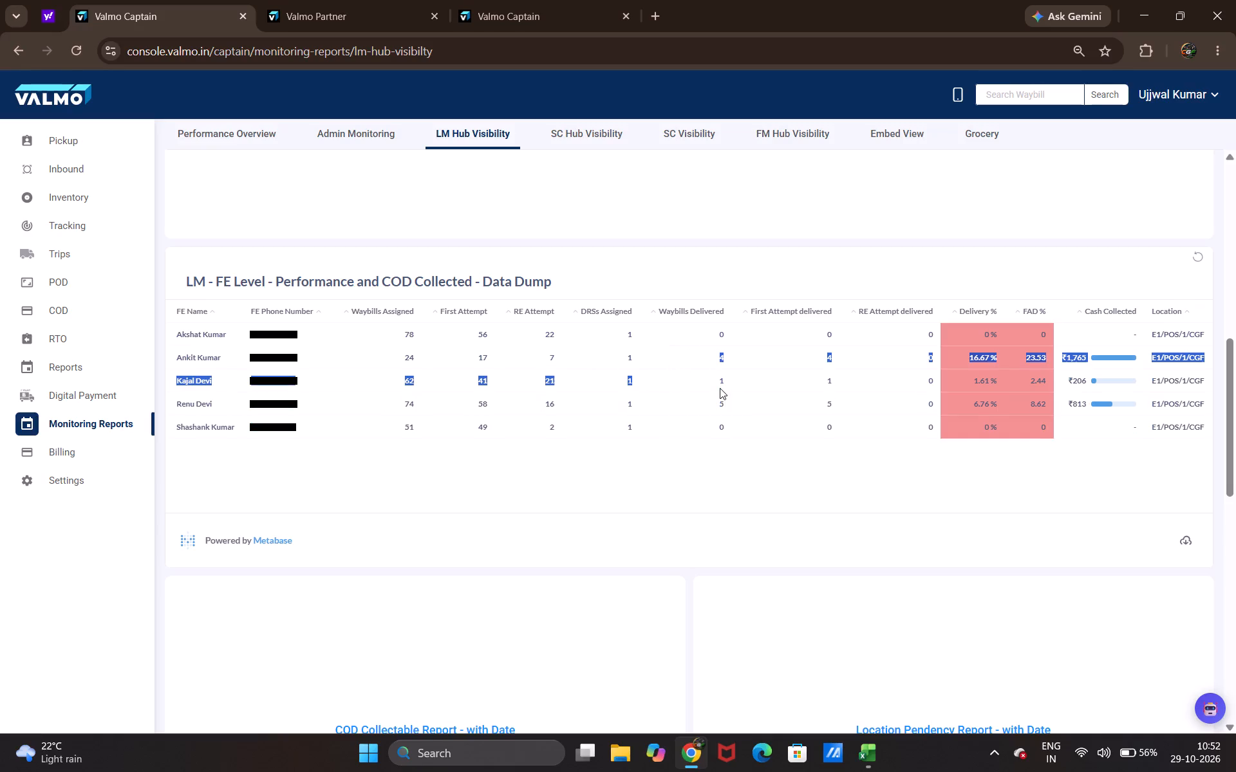
drag(720, 388, 720, 387)
click(741, 381)
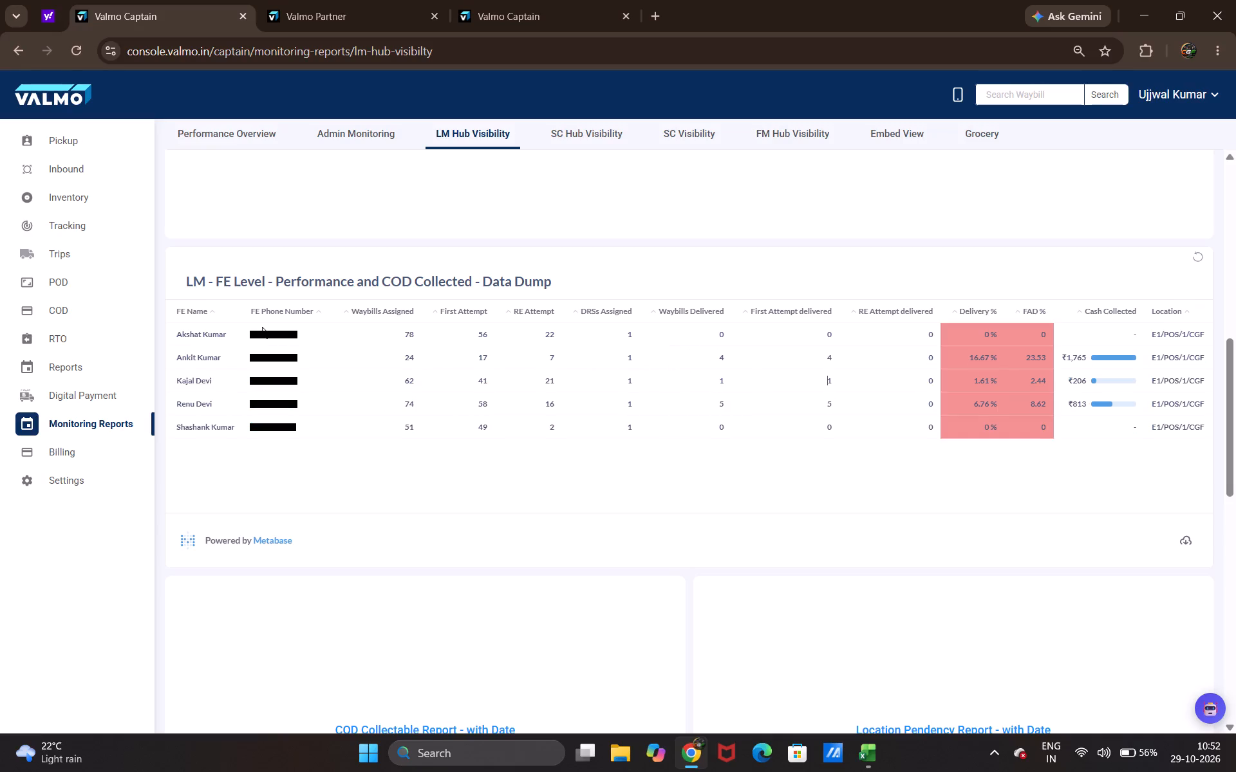
Replace the LM Hub Visibility report with the RTO section's manifest list in the same browser tab.
click(507, 0)
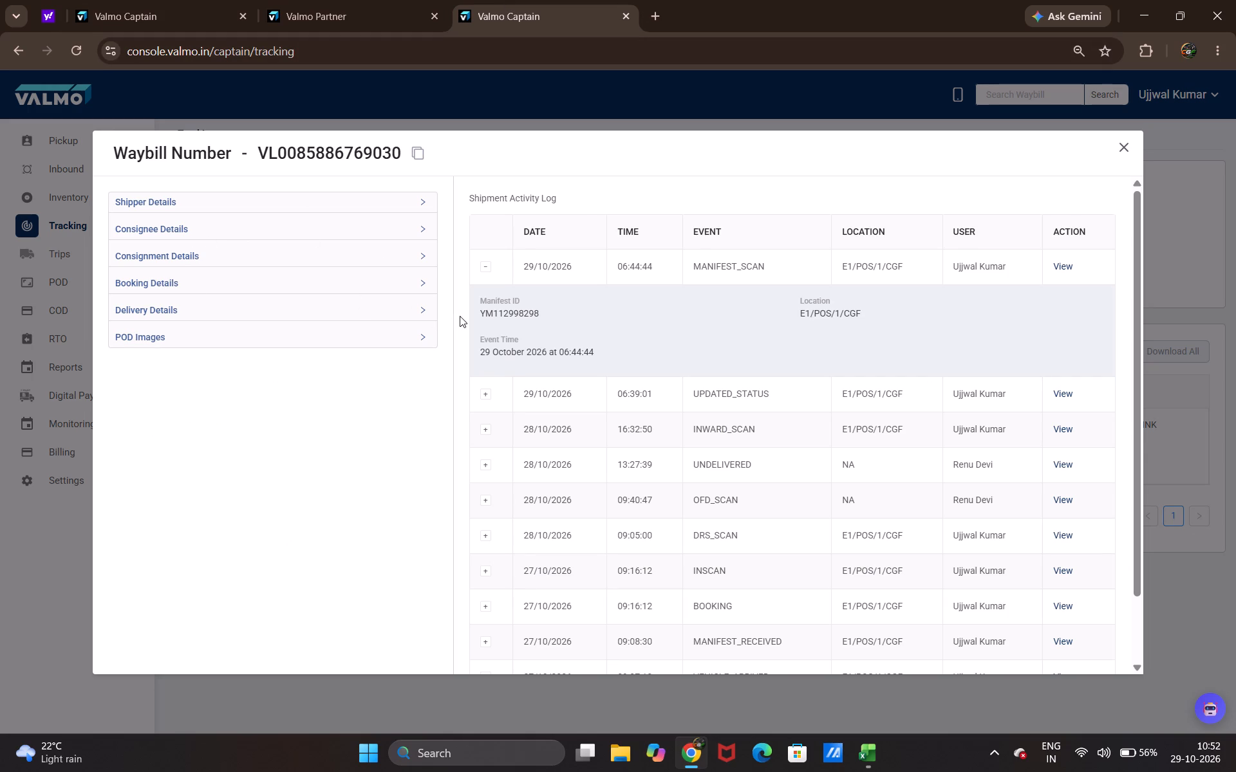
click(142, 20)
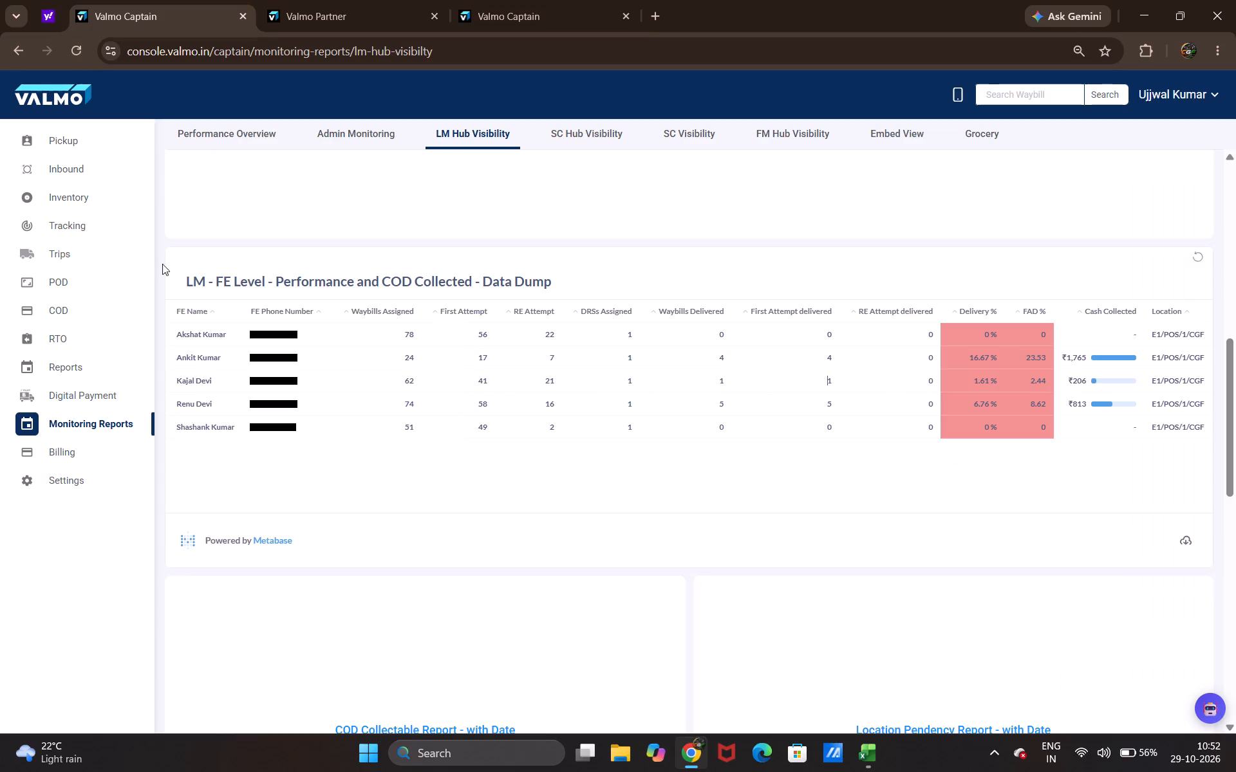
click(104, 272)
click(104, 258)
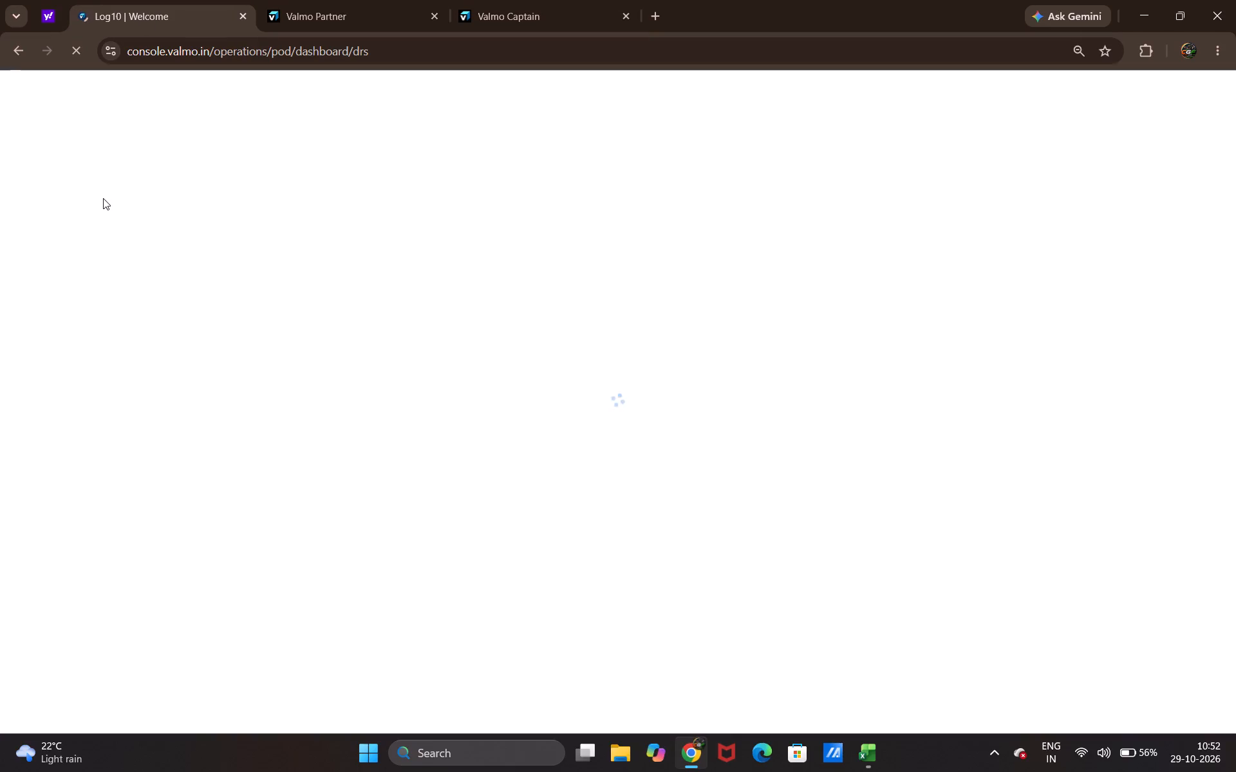
click(89, 255)
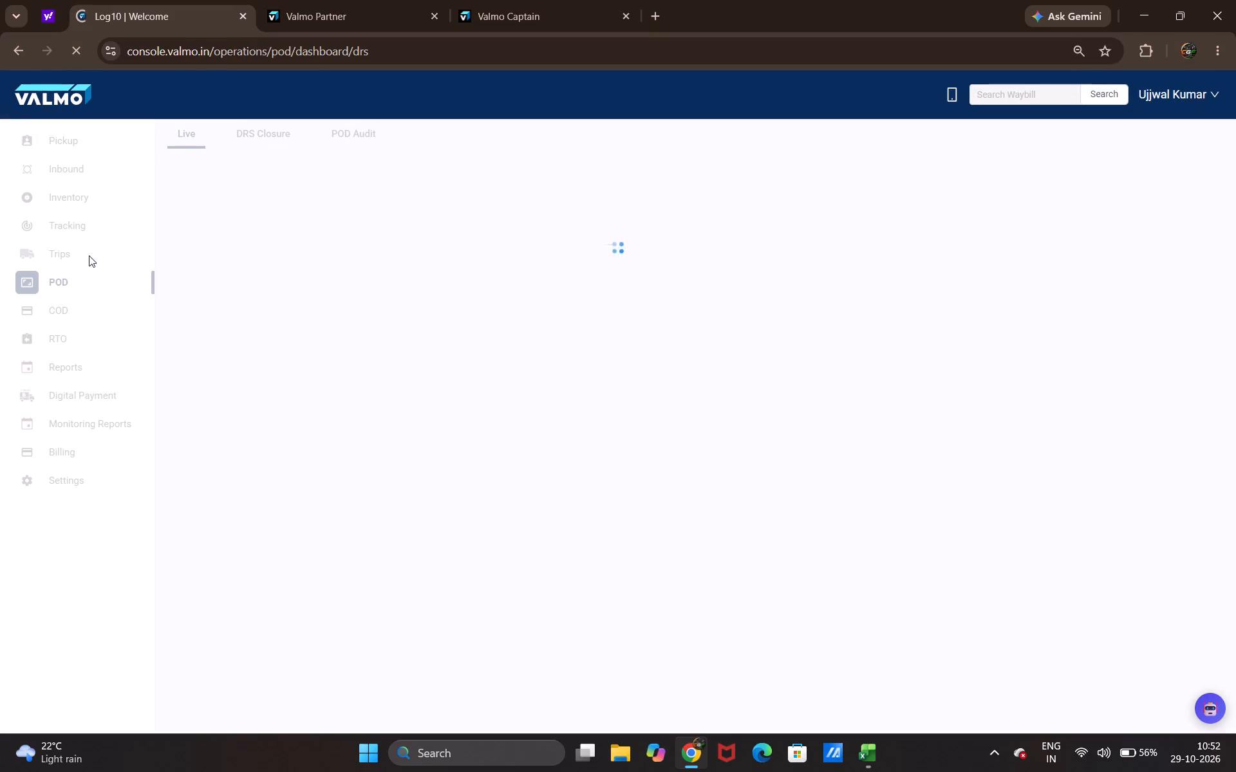
click(89, 255)
click(89, 257)
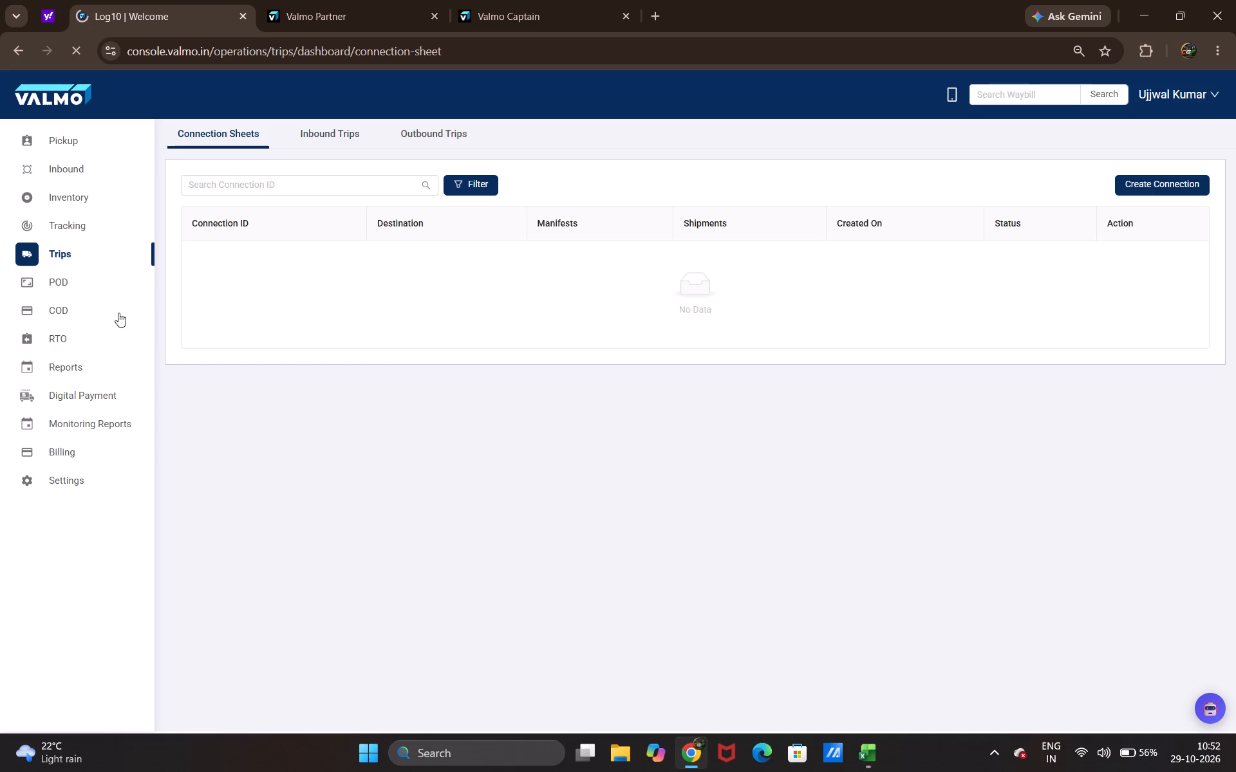
click(66, 340)
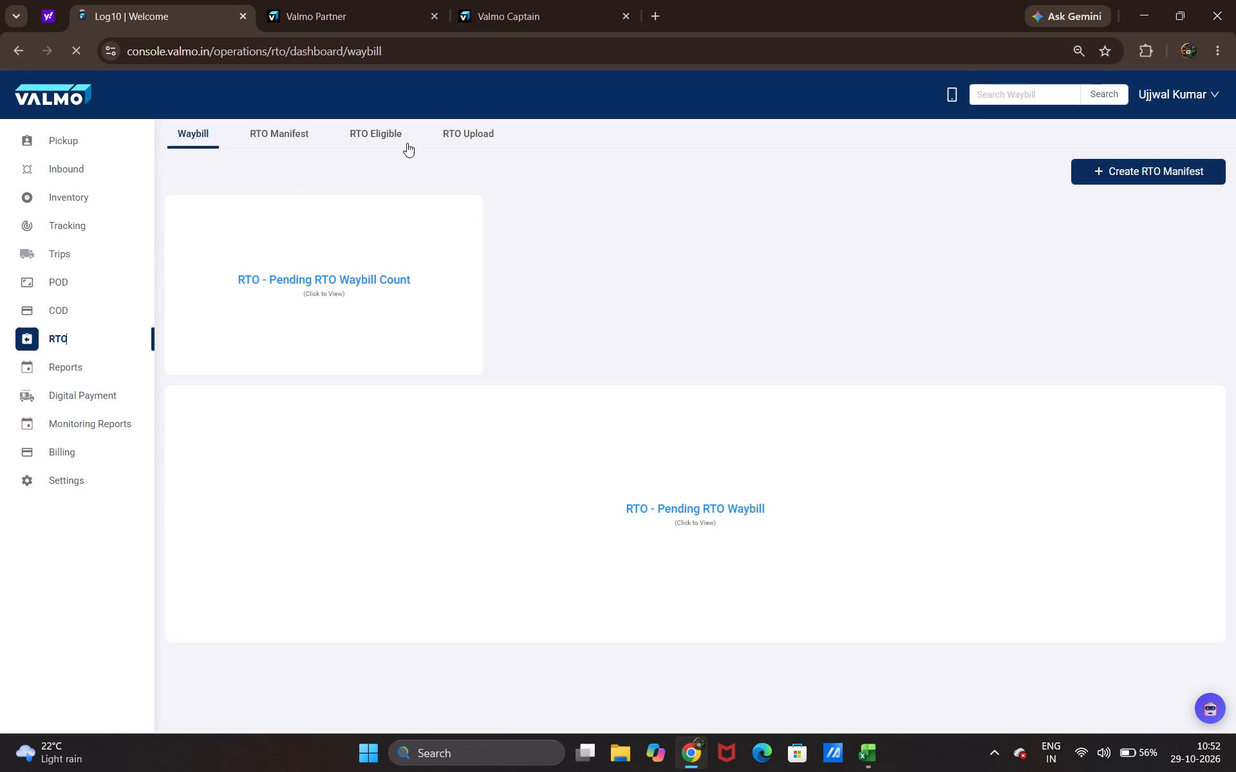
click(368, 130)
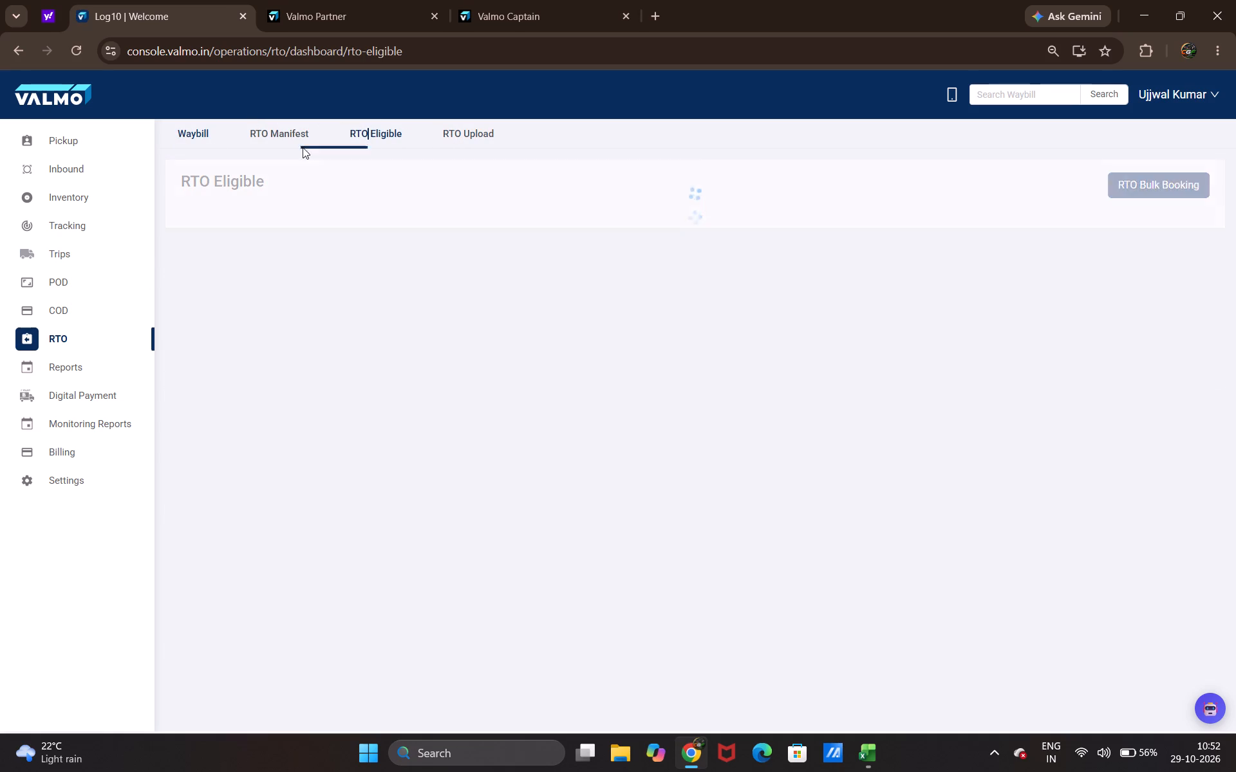
click(292, 142)
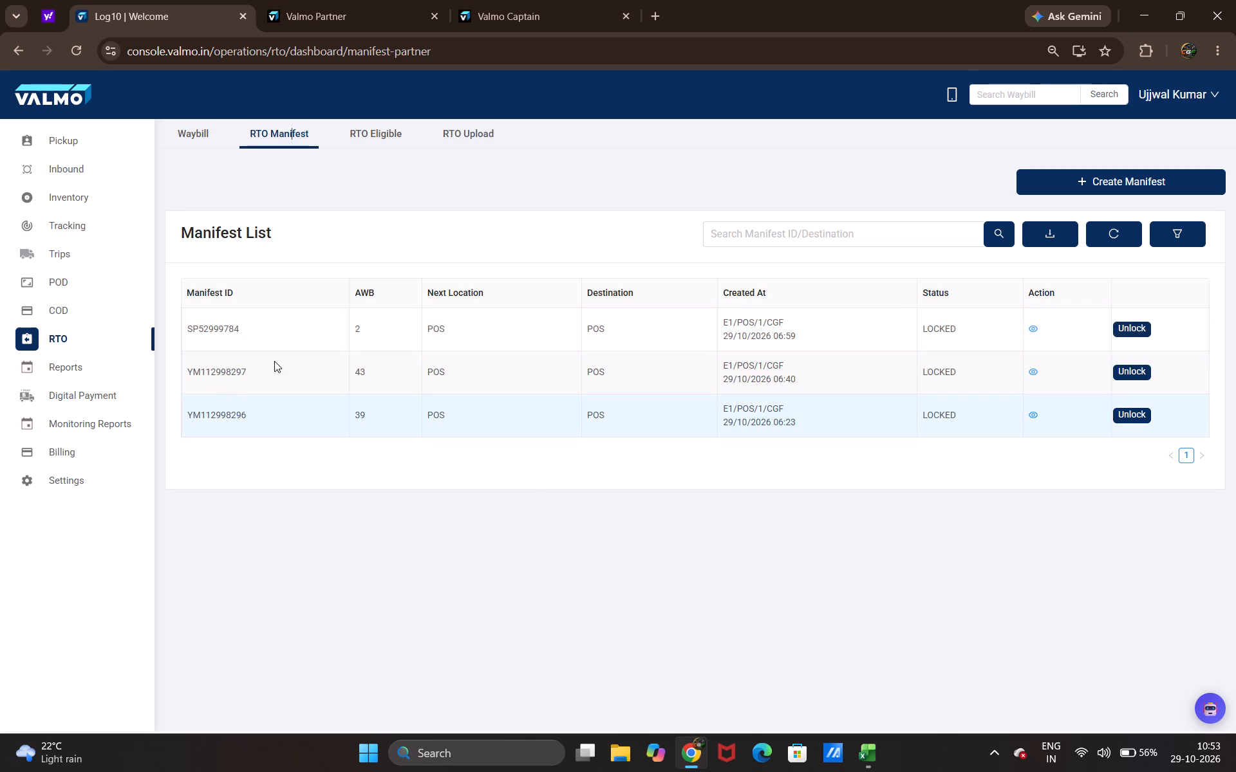
click(521, 17)
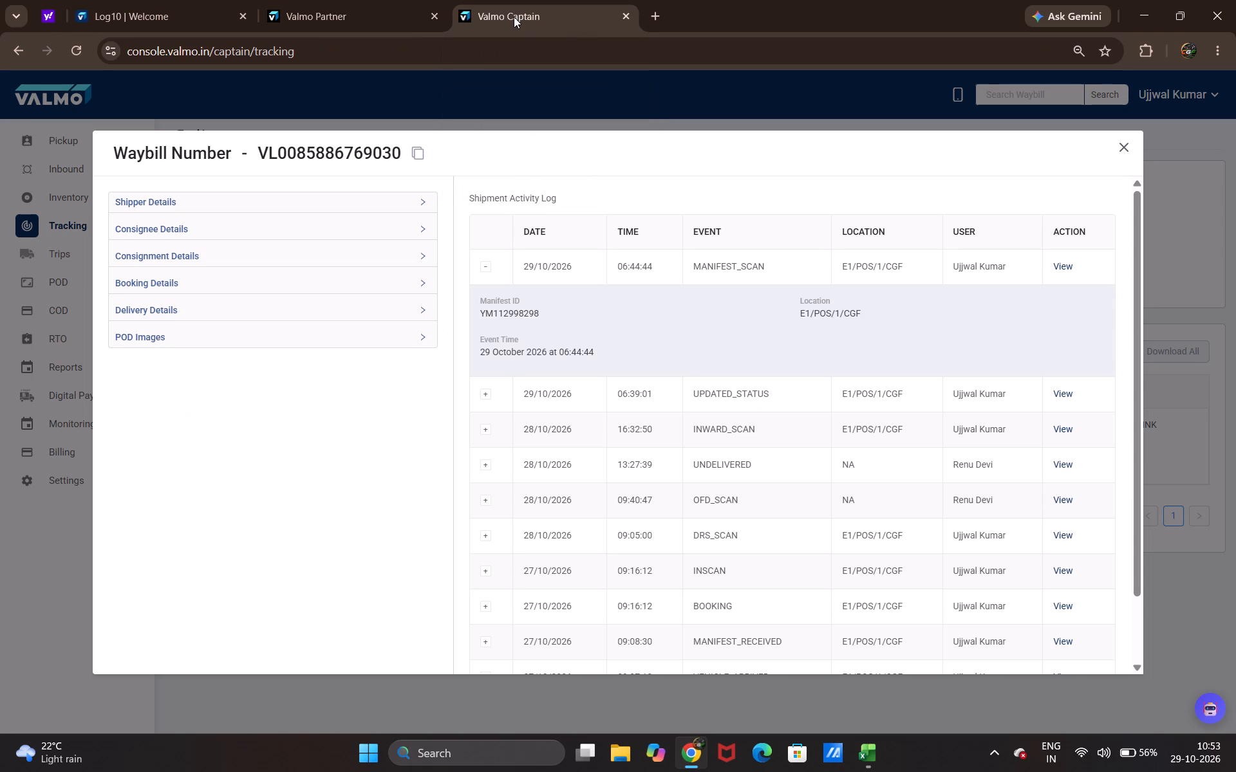
click(205, 6)
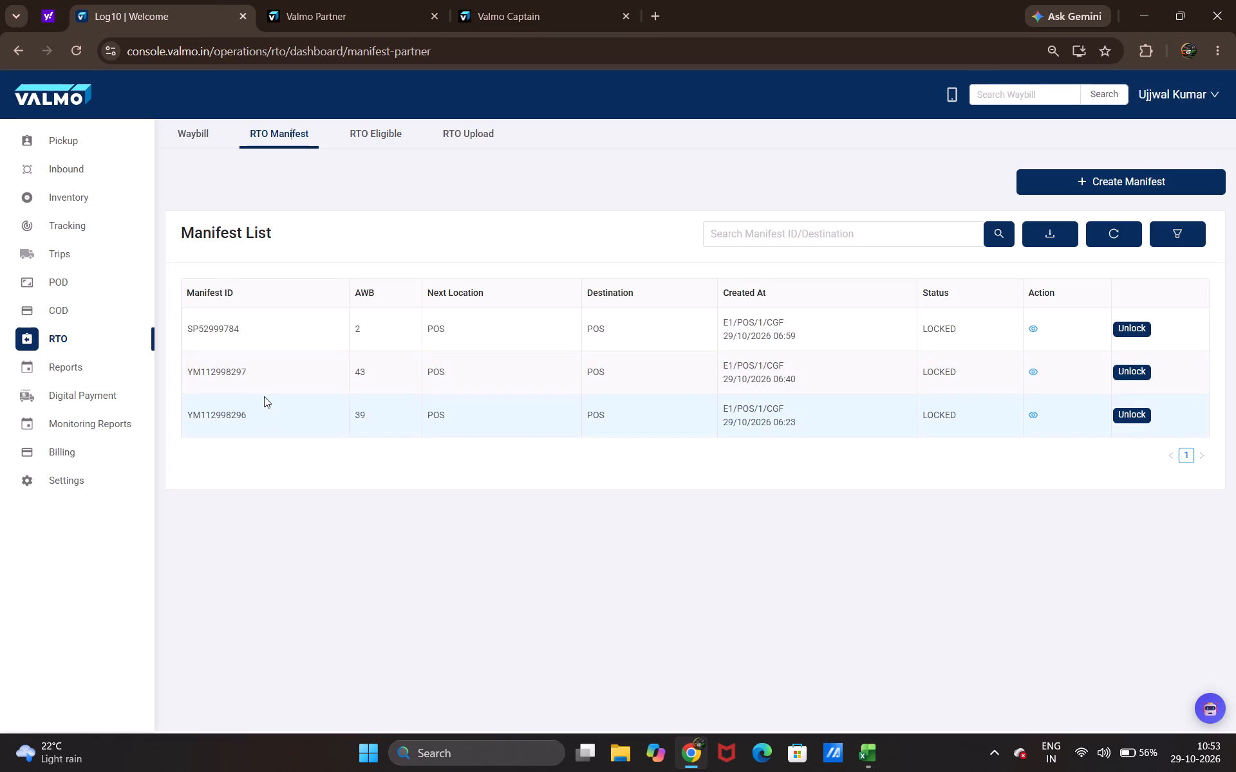
click(500, 19)
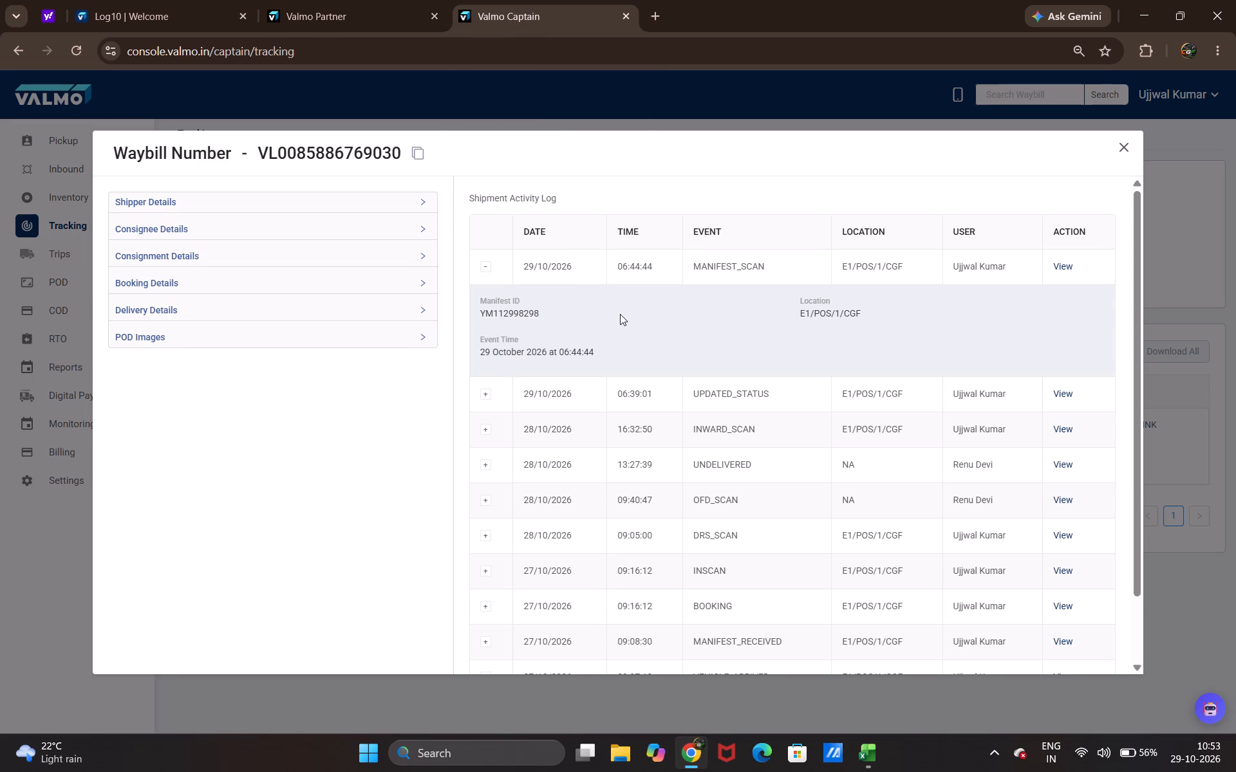
click(1125, 143)
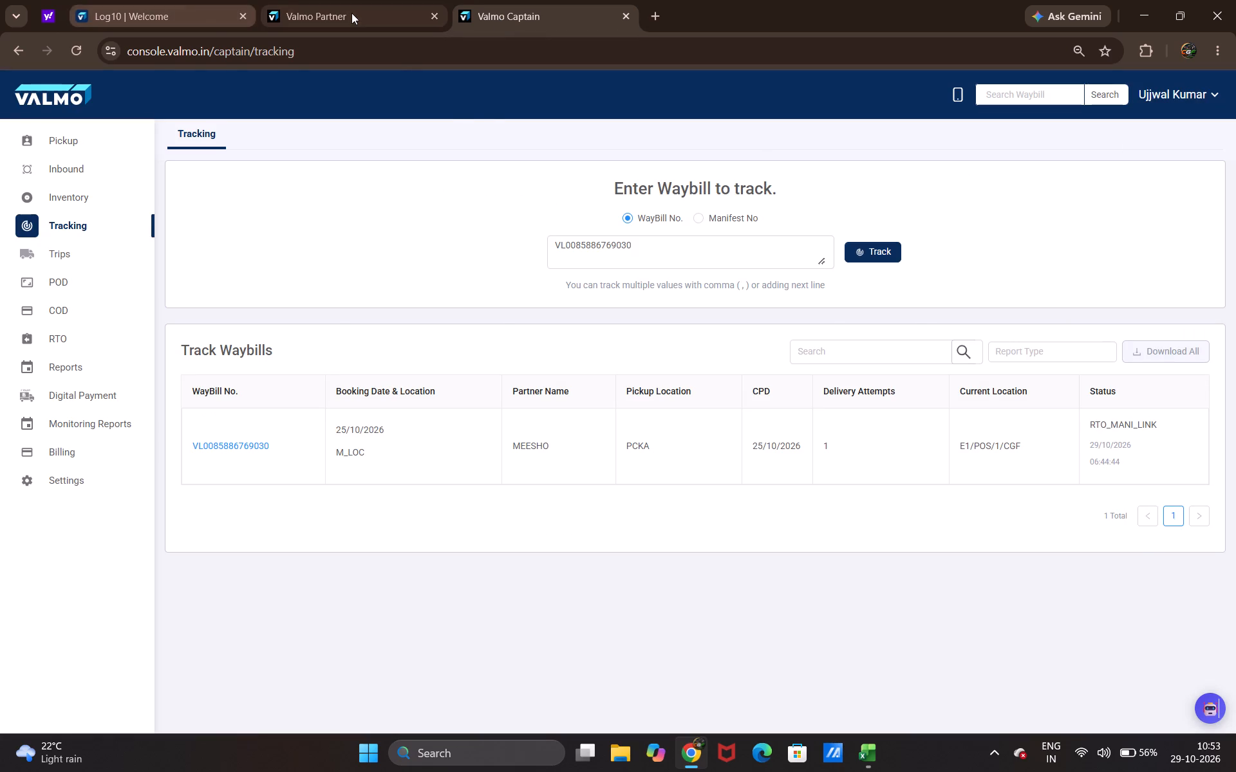
click(351, 13)
click(181, 10)
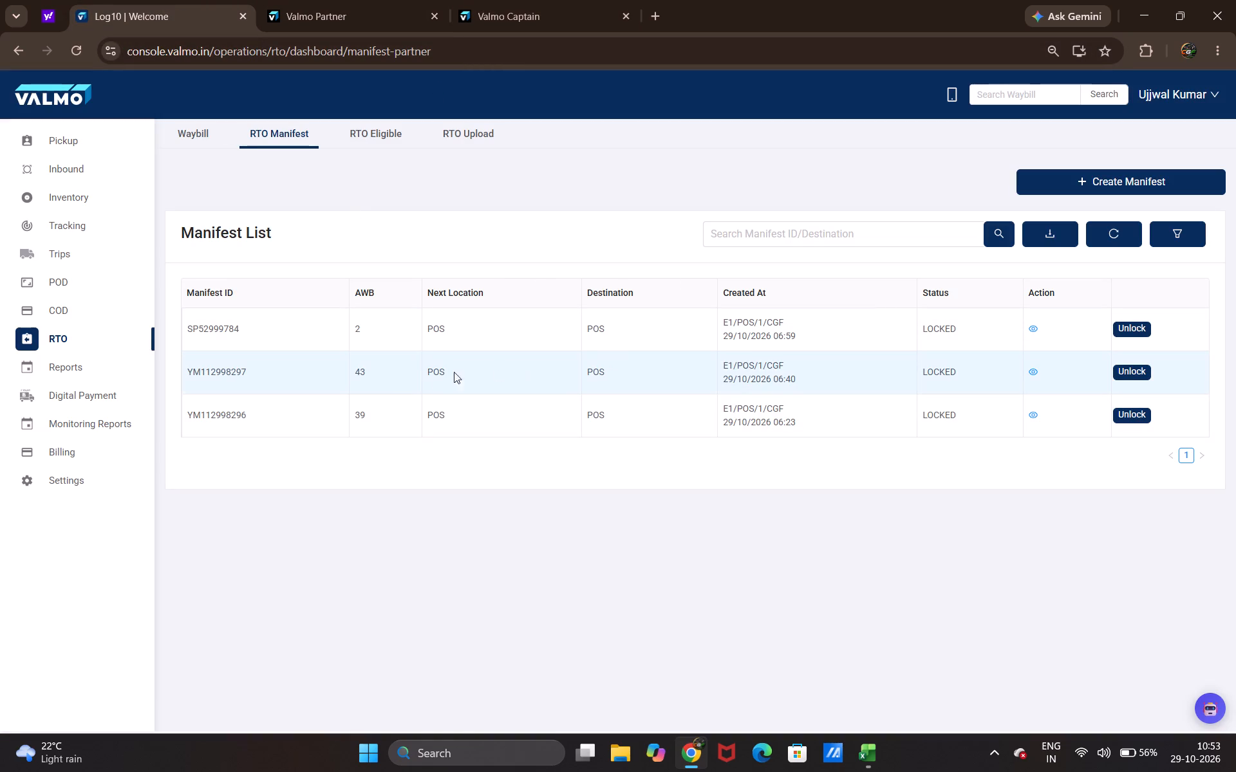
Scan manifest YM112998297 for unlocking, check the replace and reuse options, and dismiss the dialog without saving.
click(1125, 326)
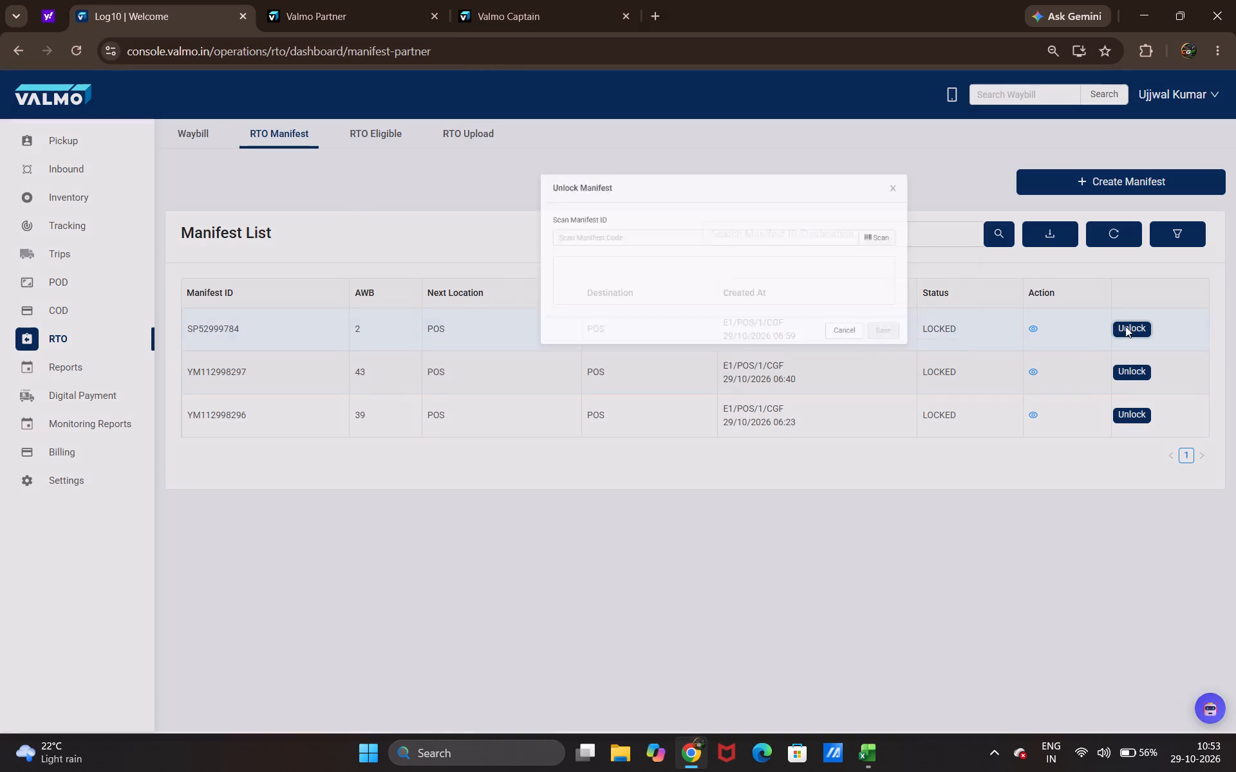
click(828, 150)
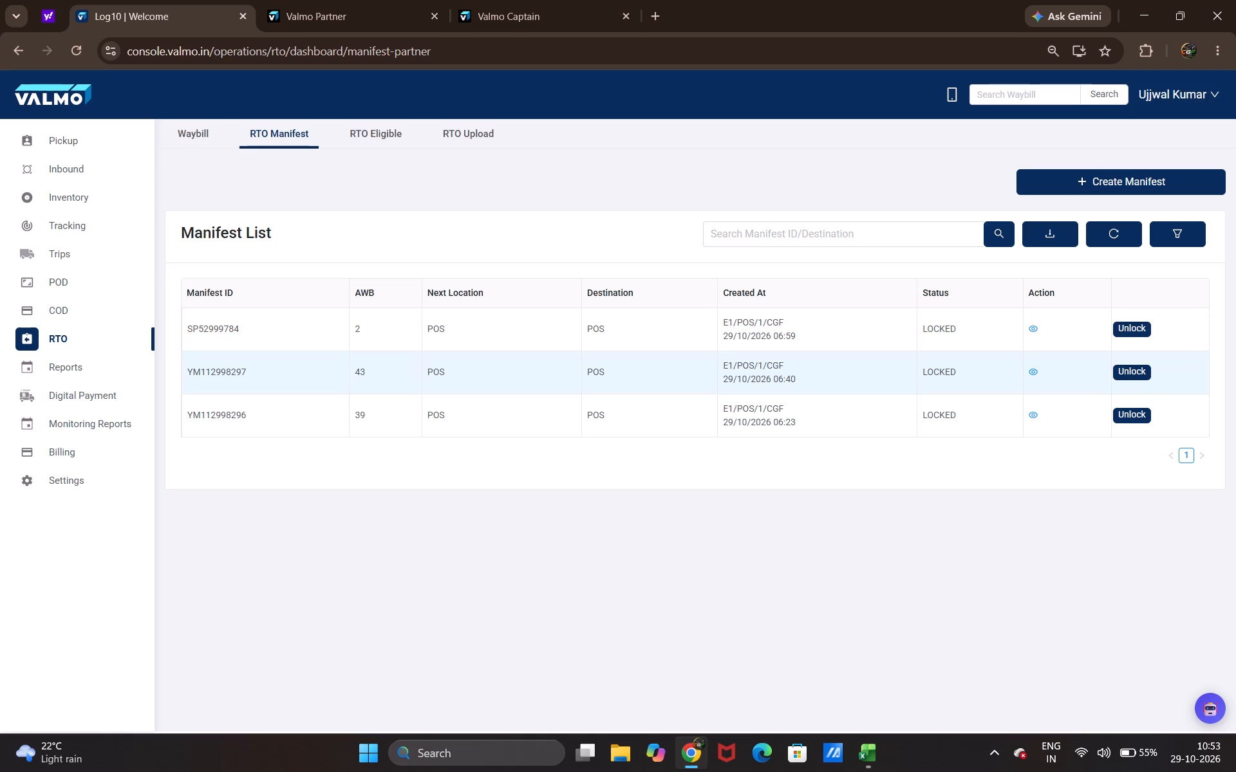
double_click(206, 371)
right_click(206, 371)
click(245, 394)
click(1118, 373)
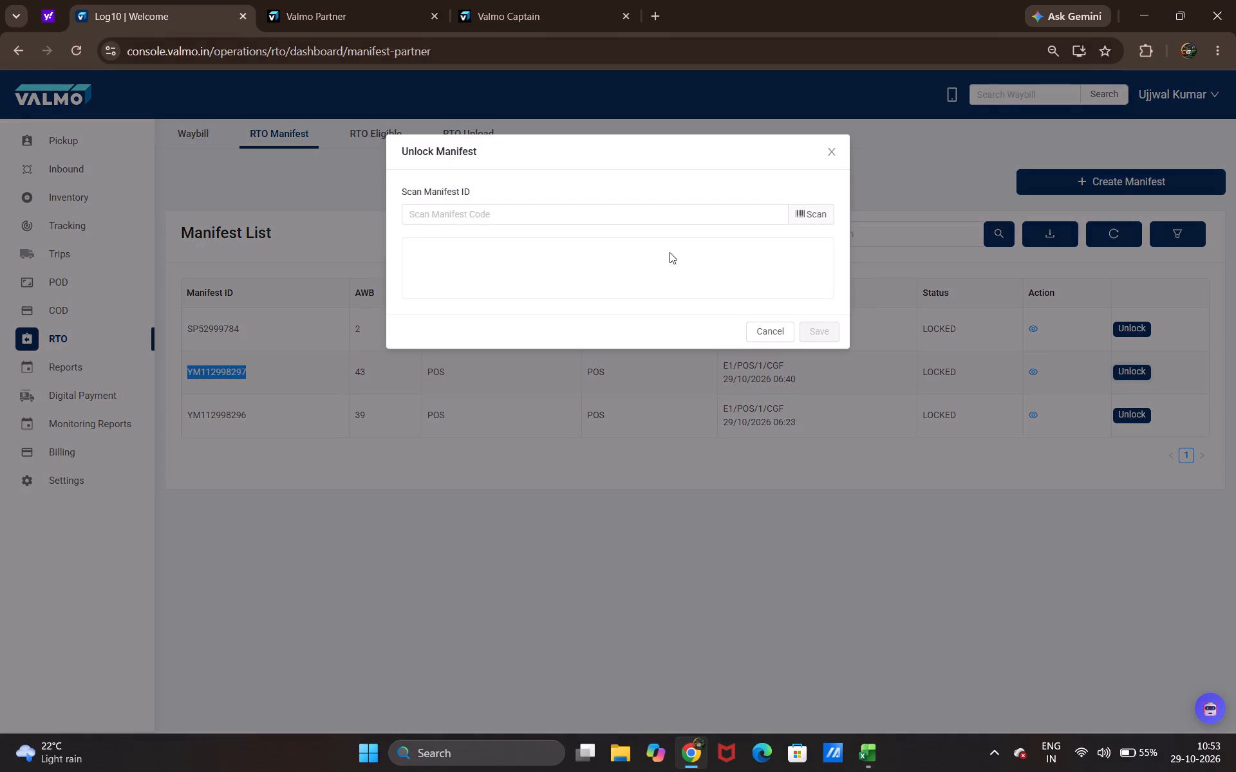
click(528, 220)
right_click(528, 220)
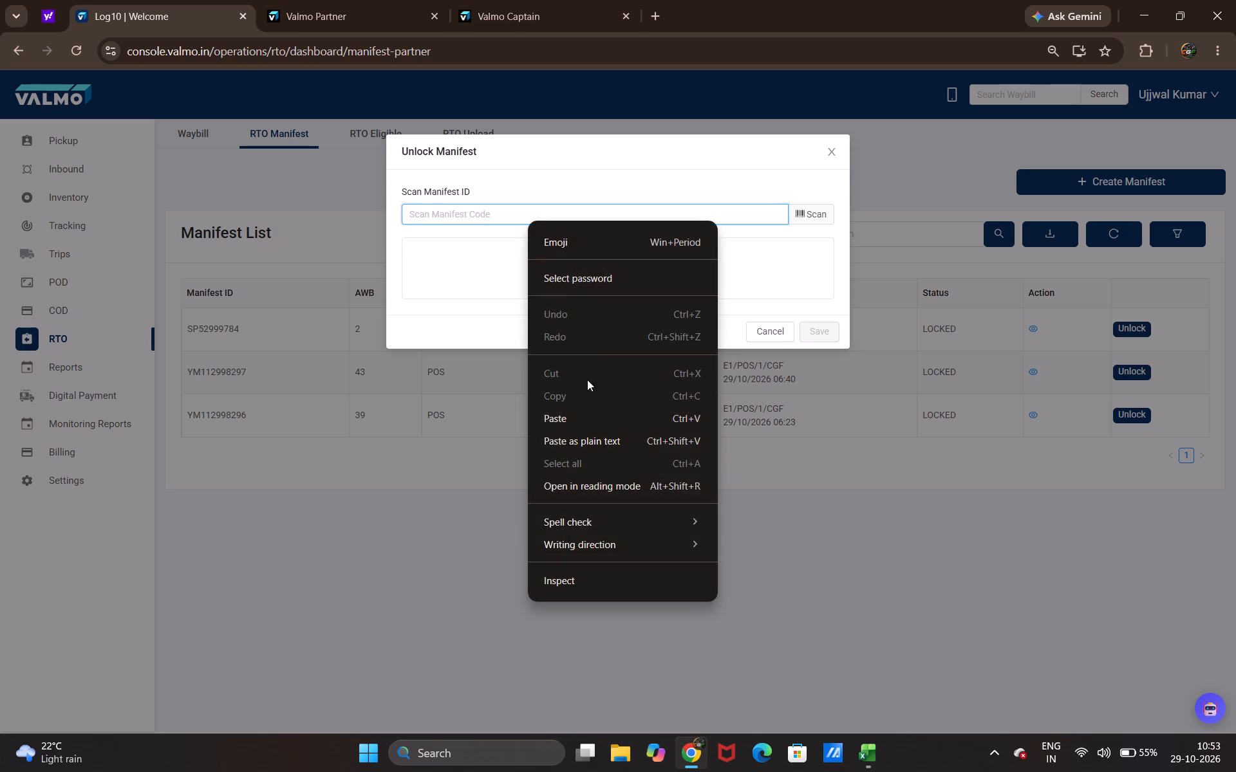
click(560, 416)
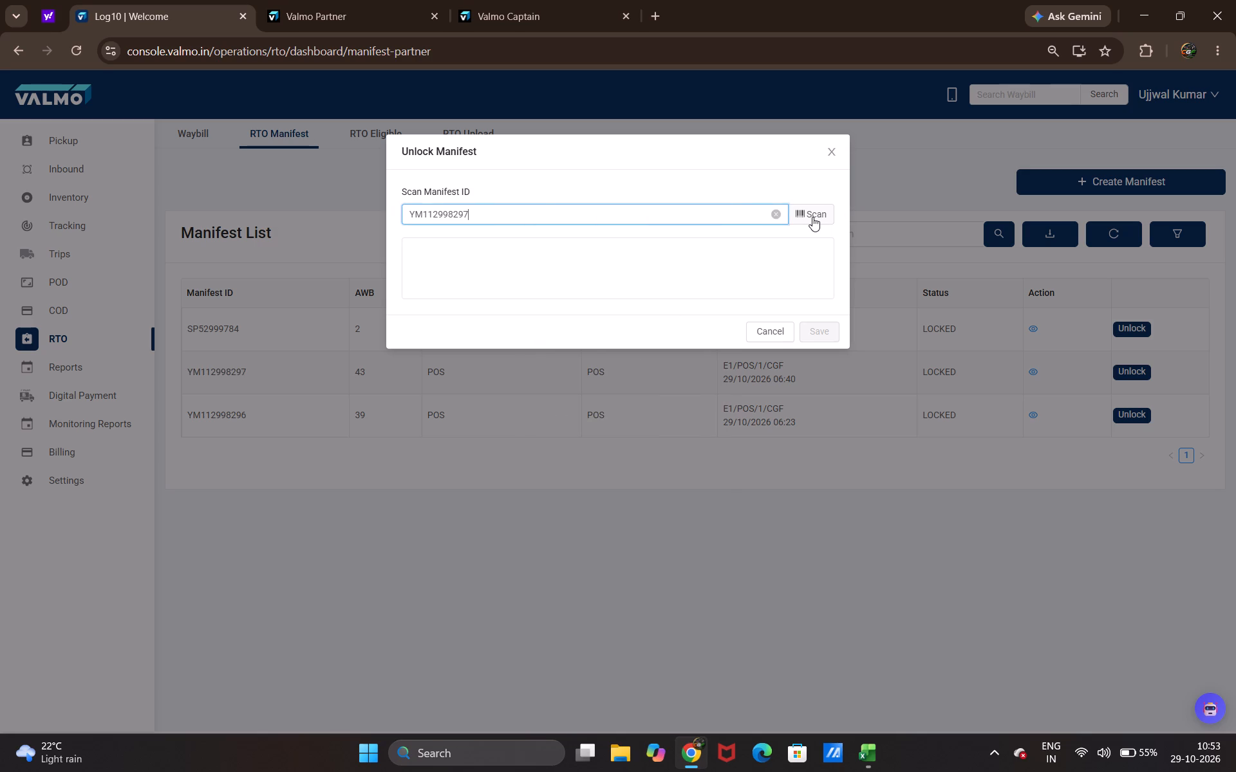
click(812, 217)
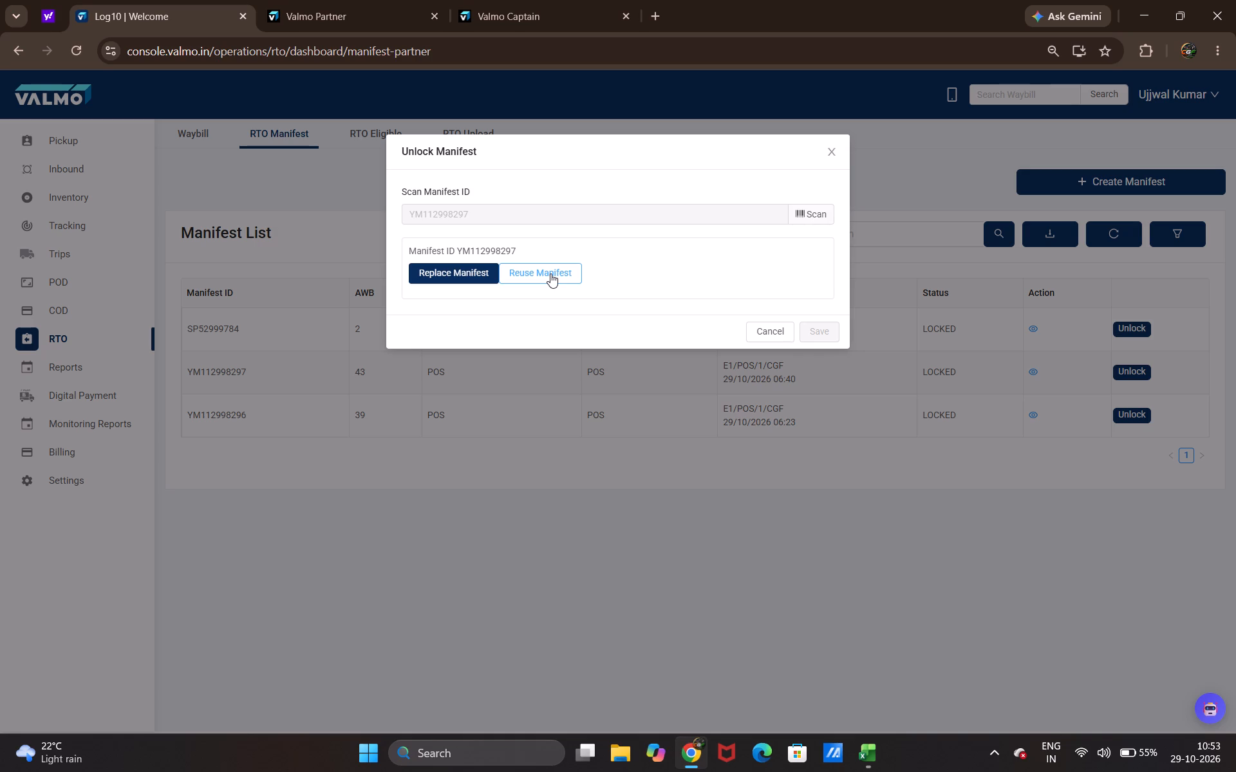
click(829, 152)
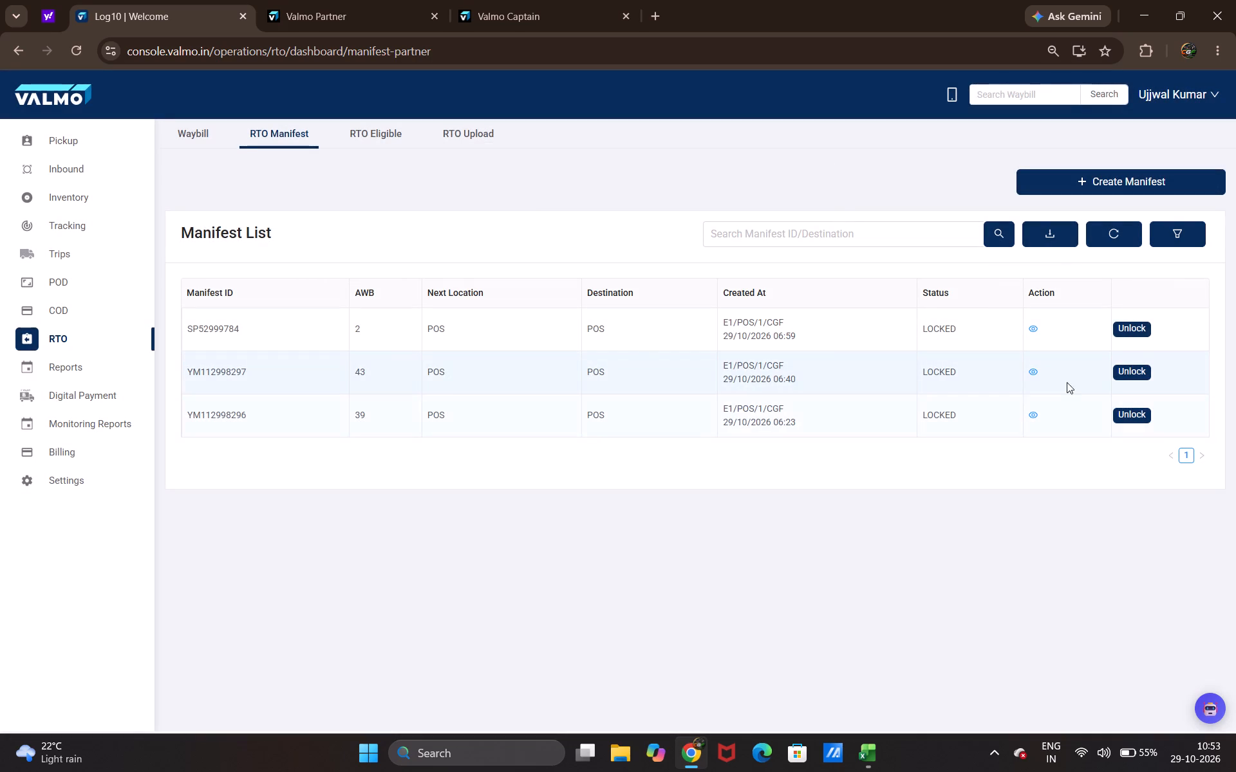
Open the downloadable Manifest - Listing report from the manifest list and examine its waybills and manifest IDs through rows 55-72.
click(1051, 234)
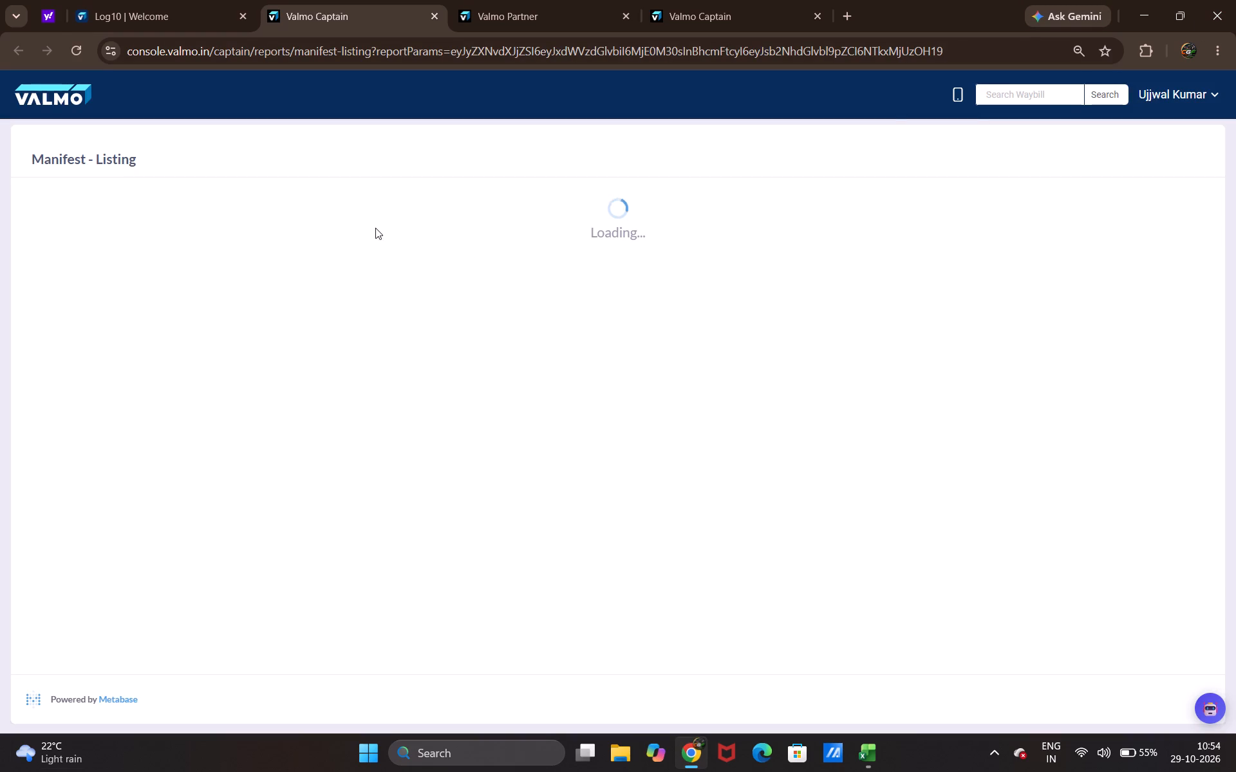
scroll(356, 241, down, 1)
scroll(357, 296, down, 1)
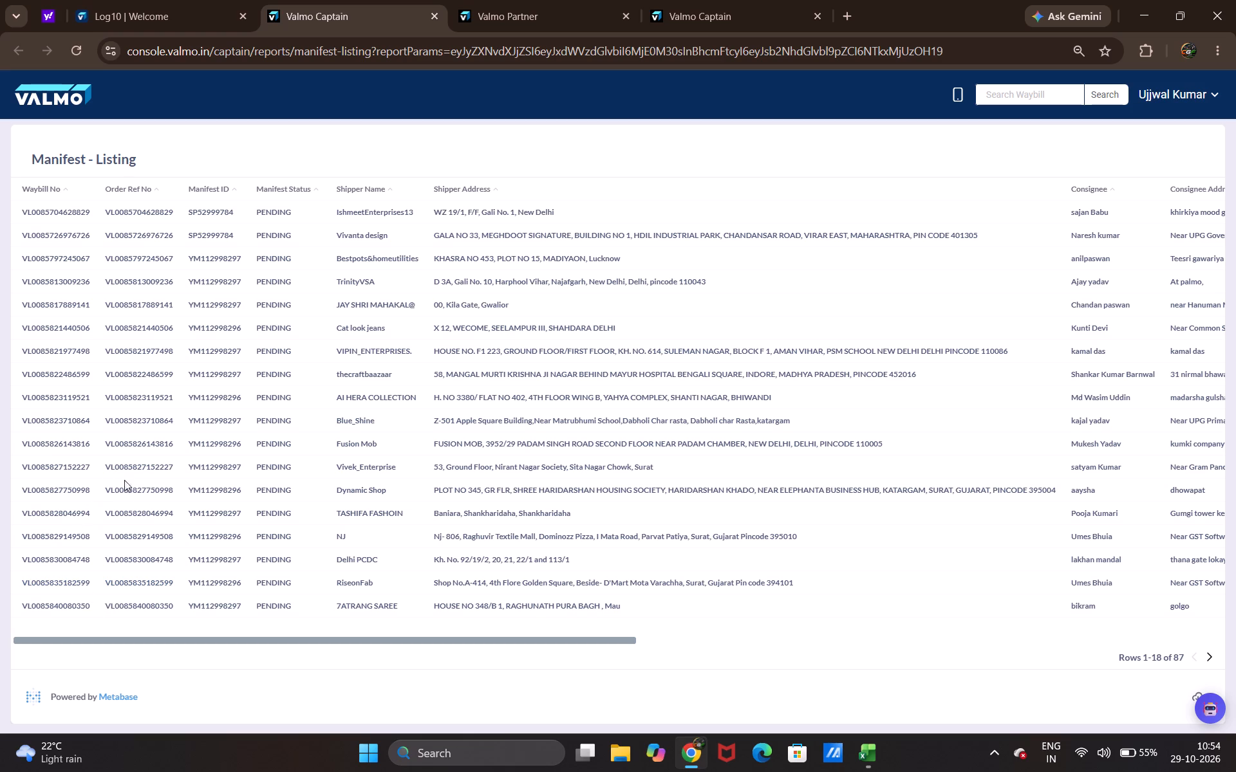
click(1212, 659)
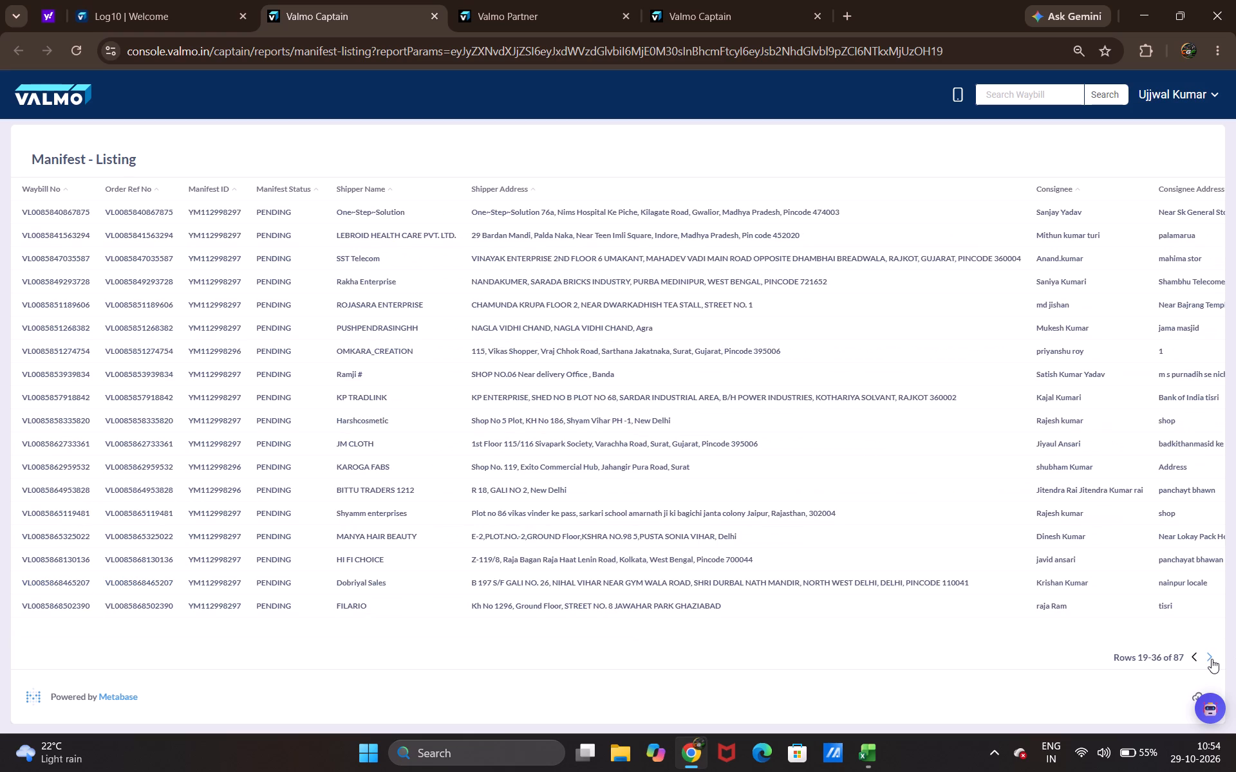
click(1192, 659)
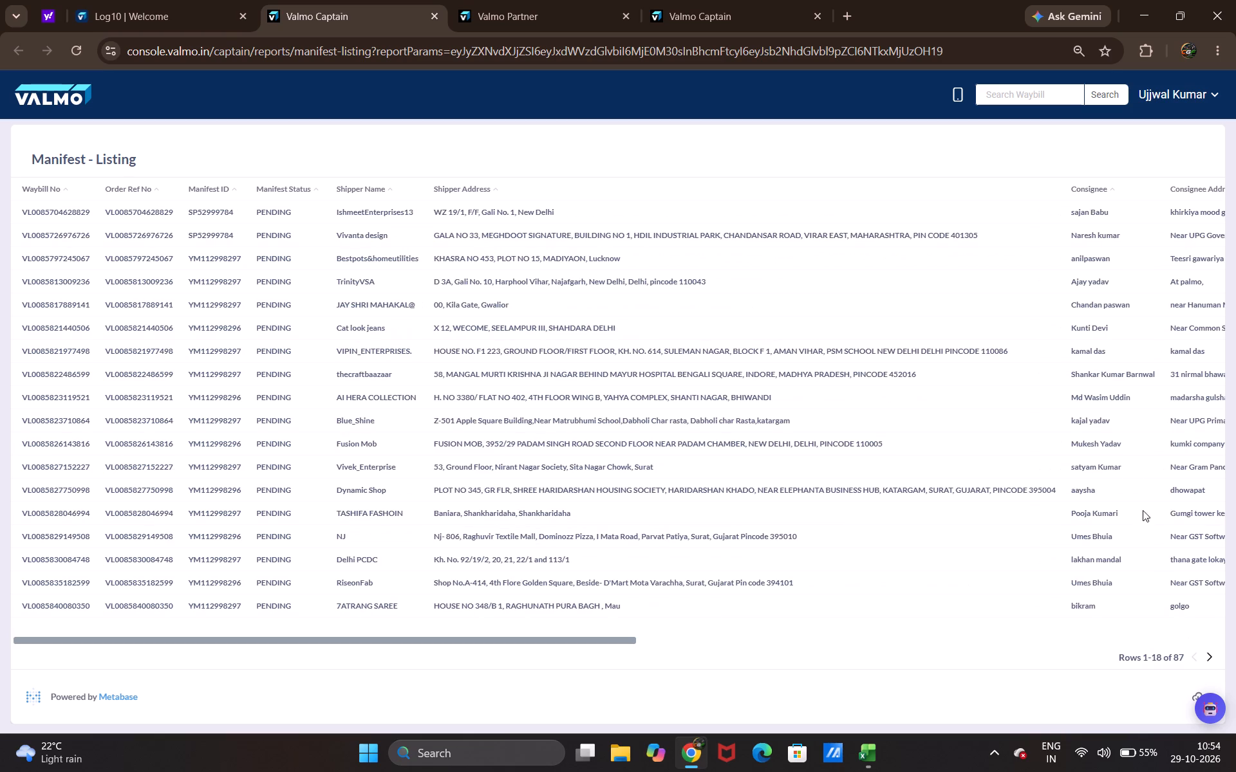
drag(1101, 375, 1109, 445)
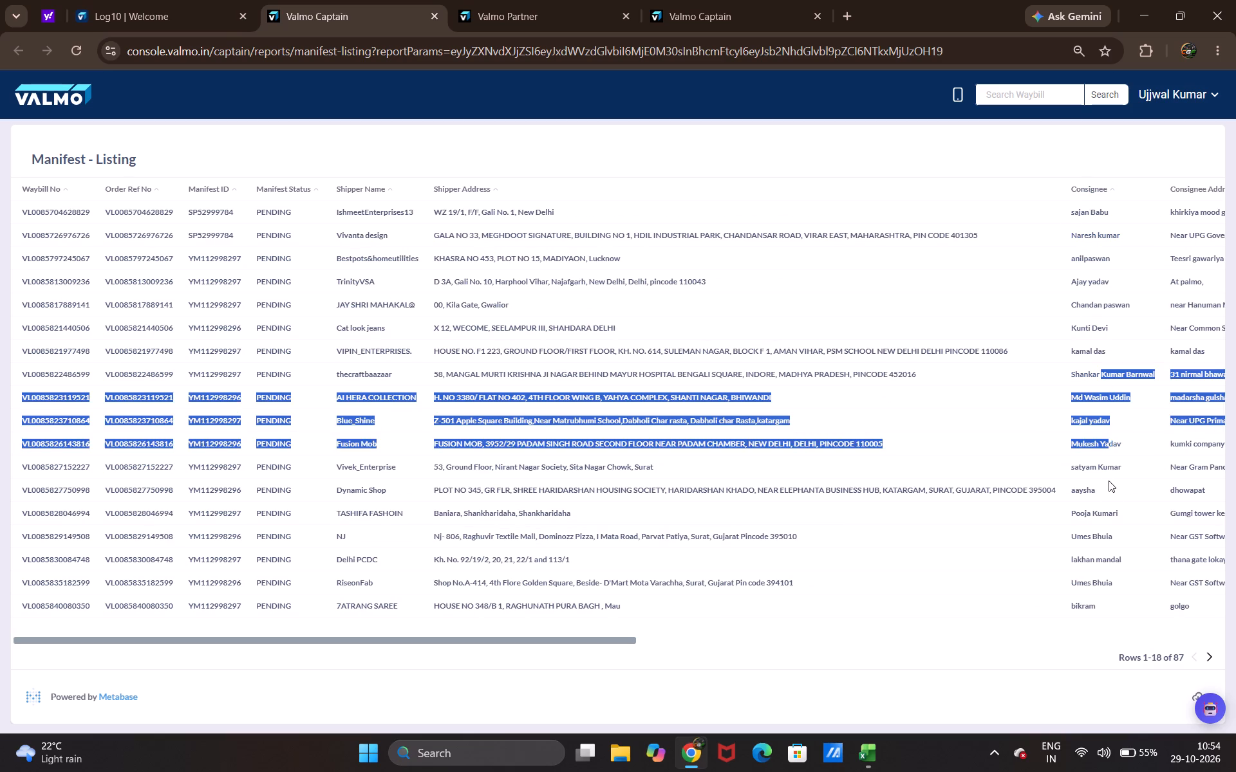
click(1105, 502)
click(1212, 658)
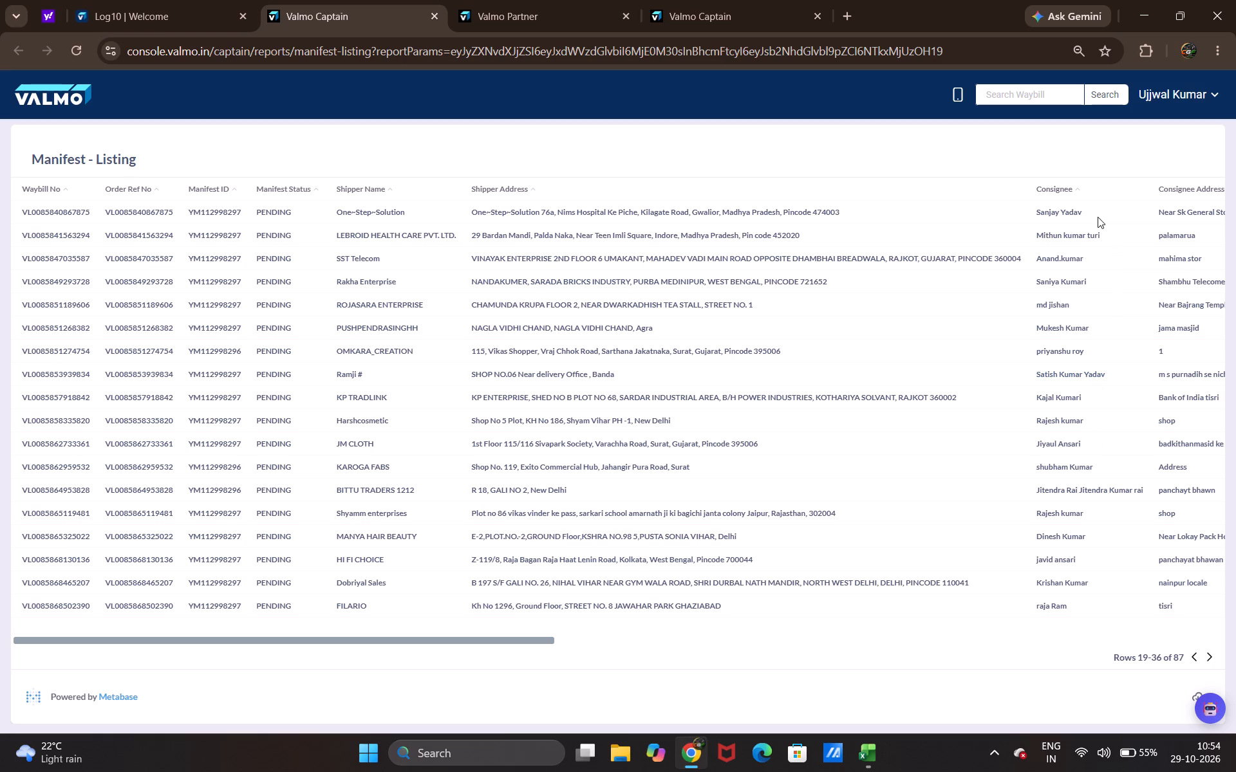
click(1201, 658)
click(1208, 658)
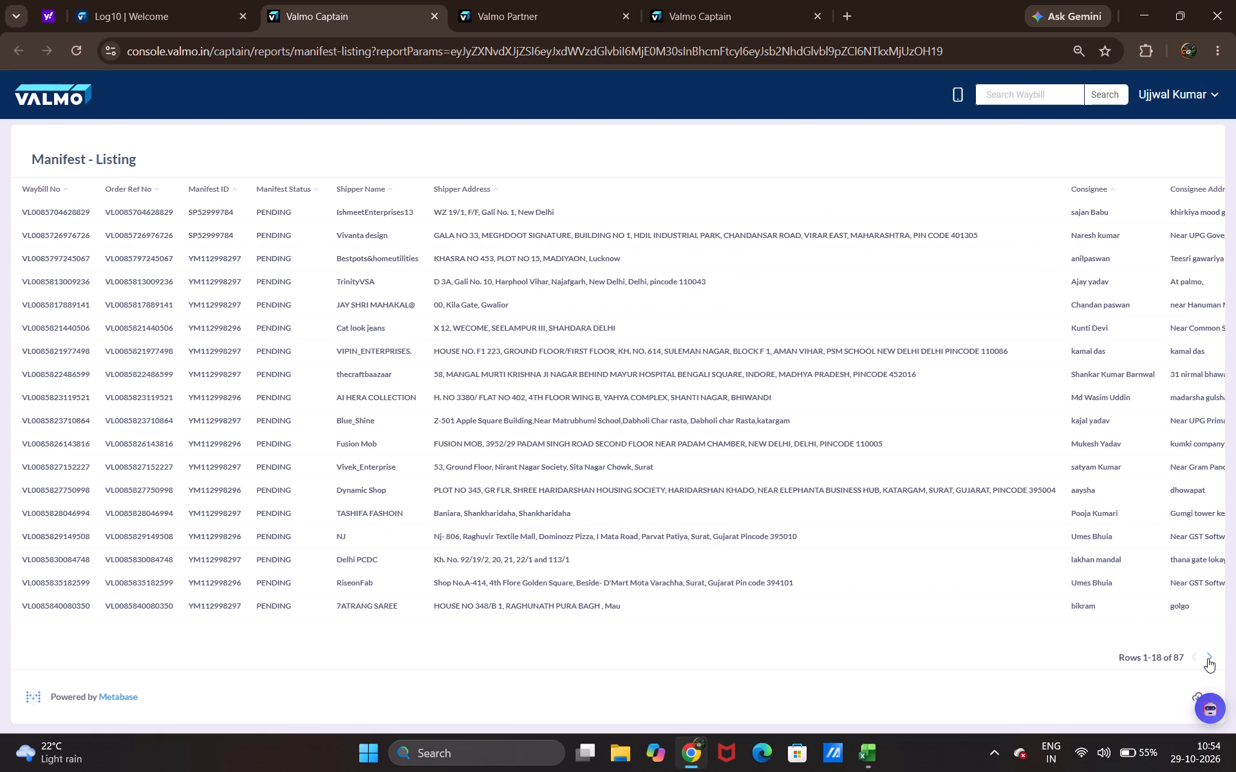
click(1208, 658)
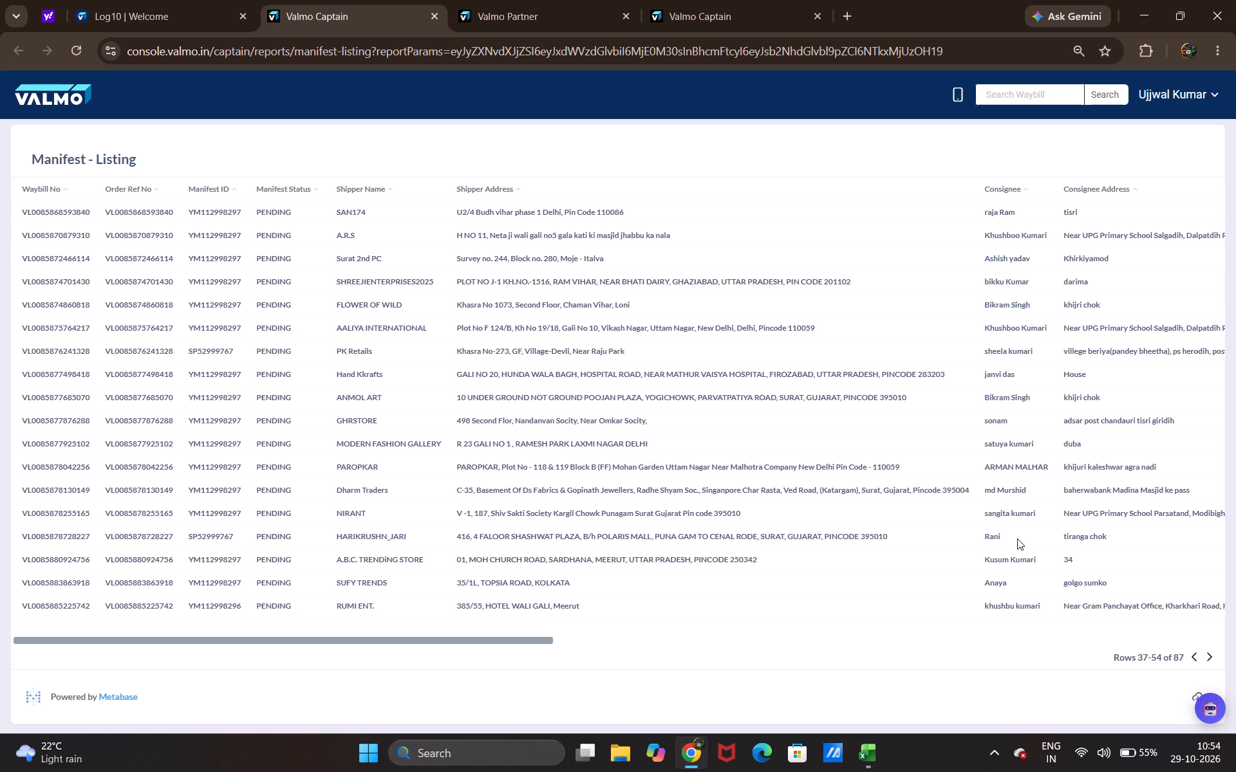
click(1209, 656)
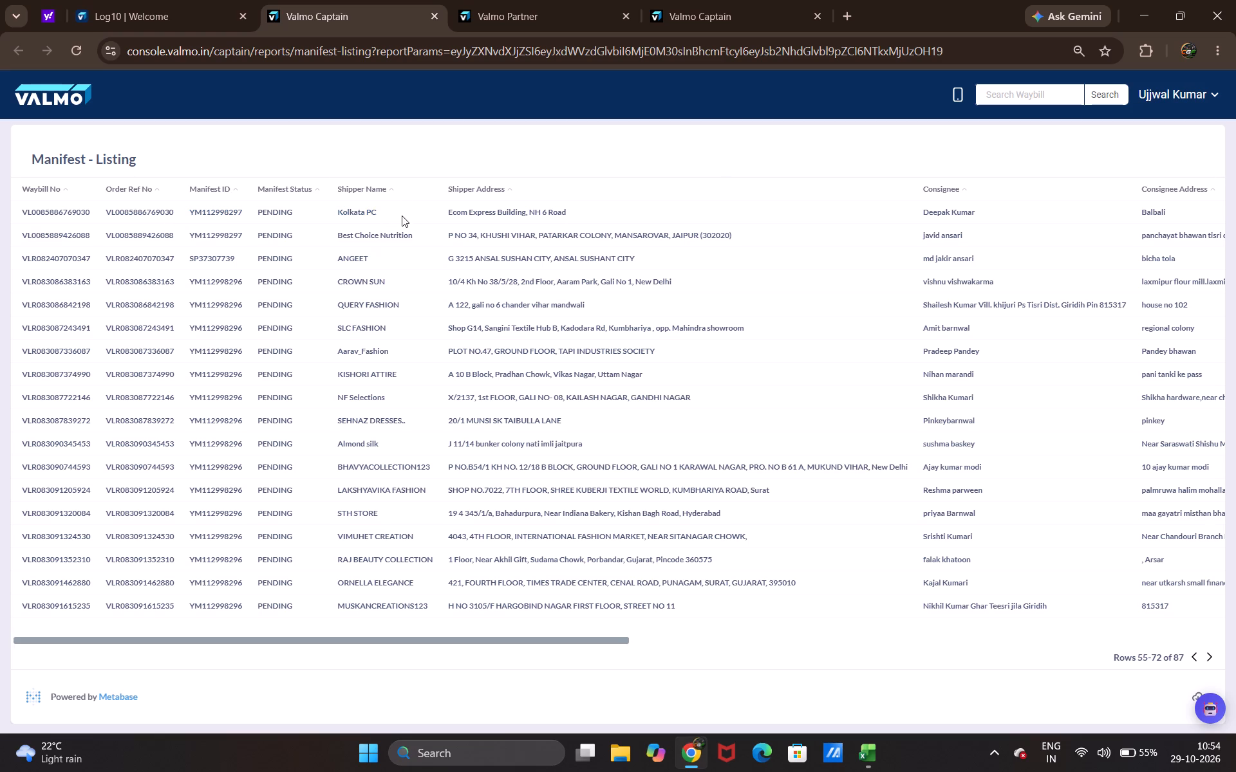
Sort the Manifest - Listing report by shipper name in descending order.
click(372, 187)
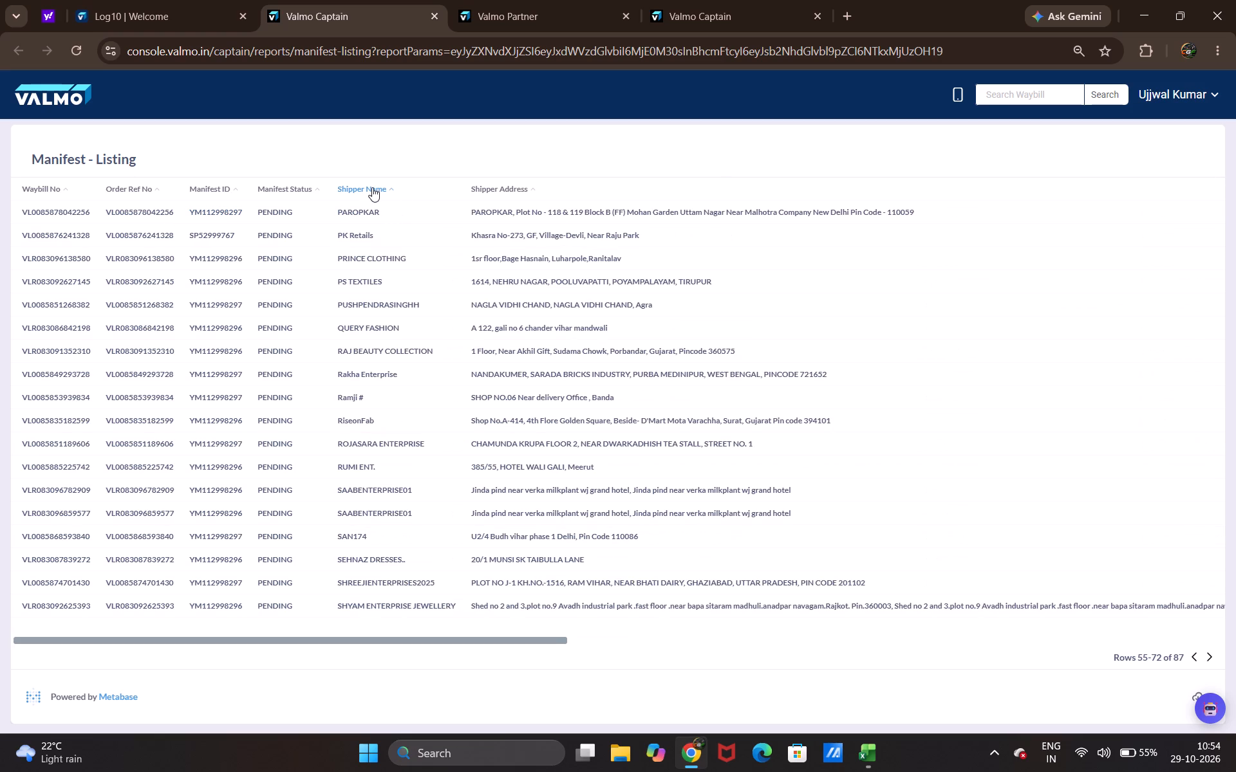
click(372, 187)
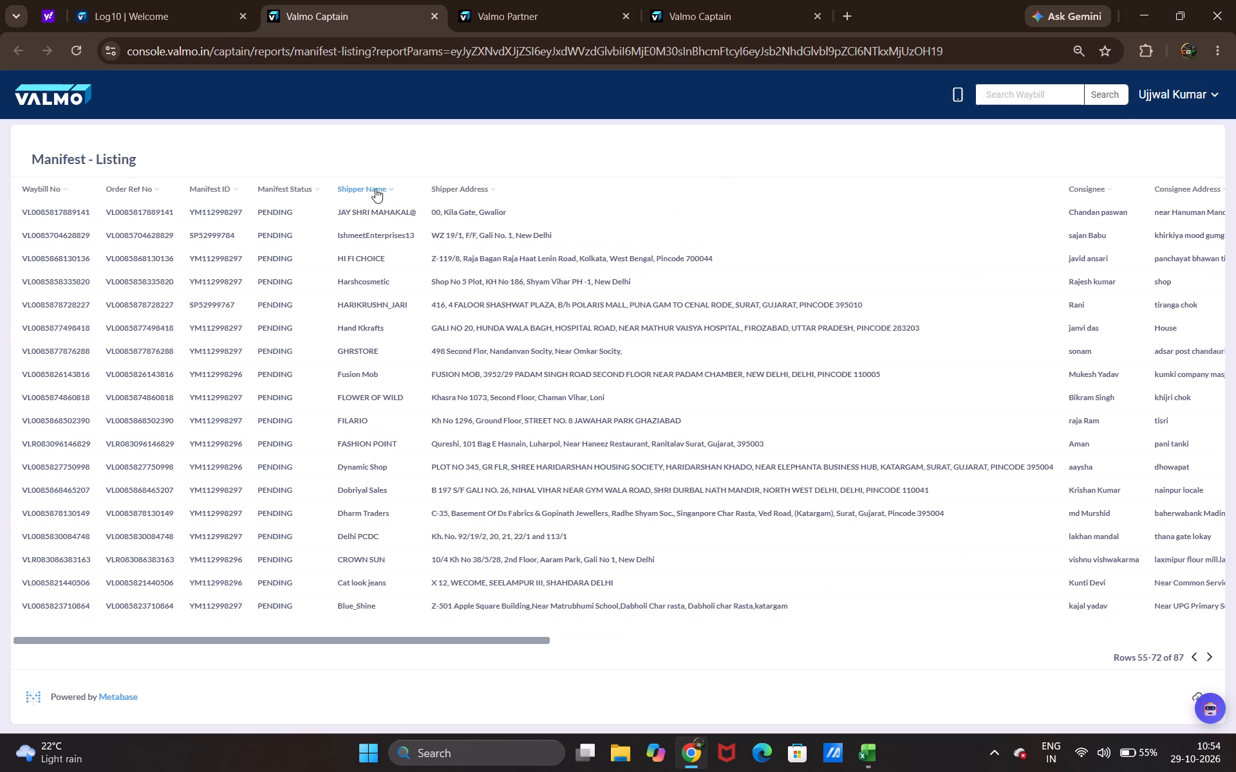
Sort the Manifest - Listing report by shipper name in ascending order and browse its last pages back to rows 37-54.
click(374, 185)
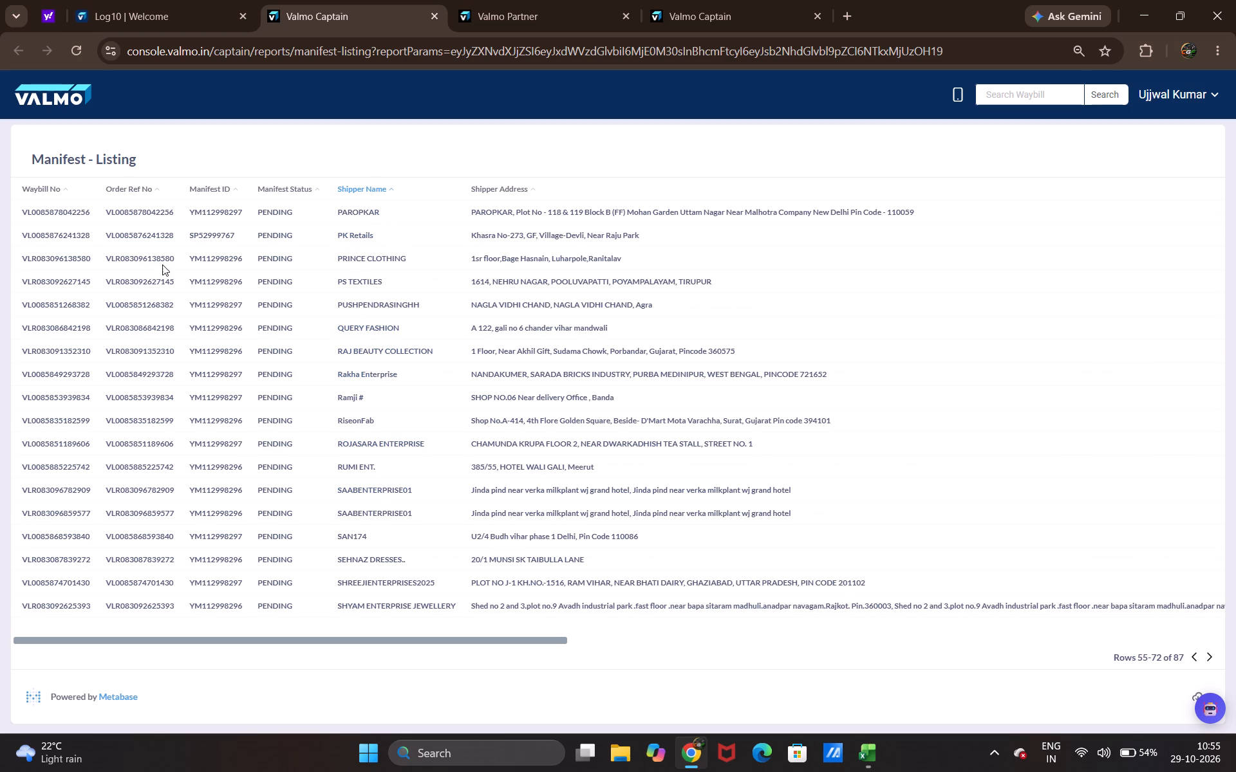
click(1208, 658)
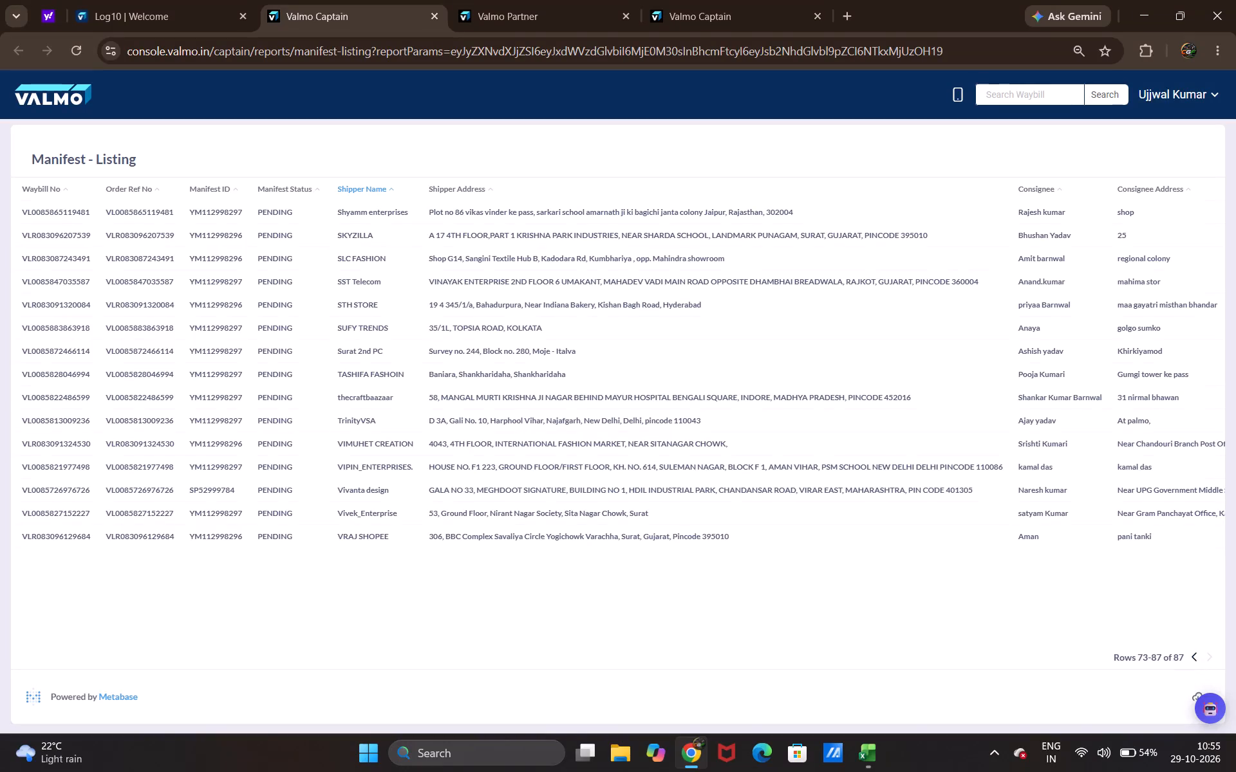
click(1181, 657)
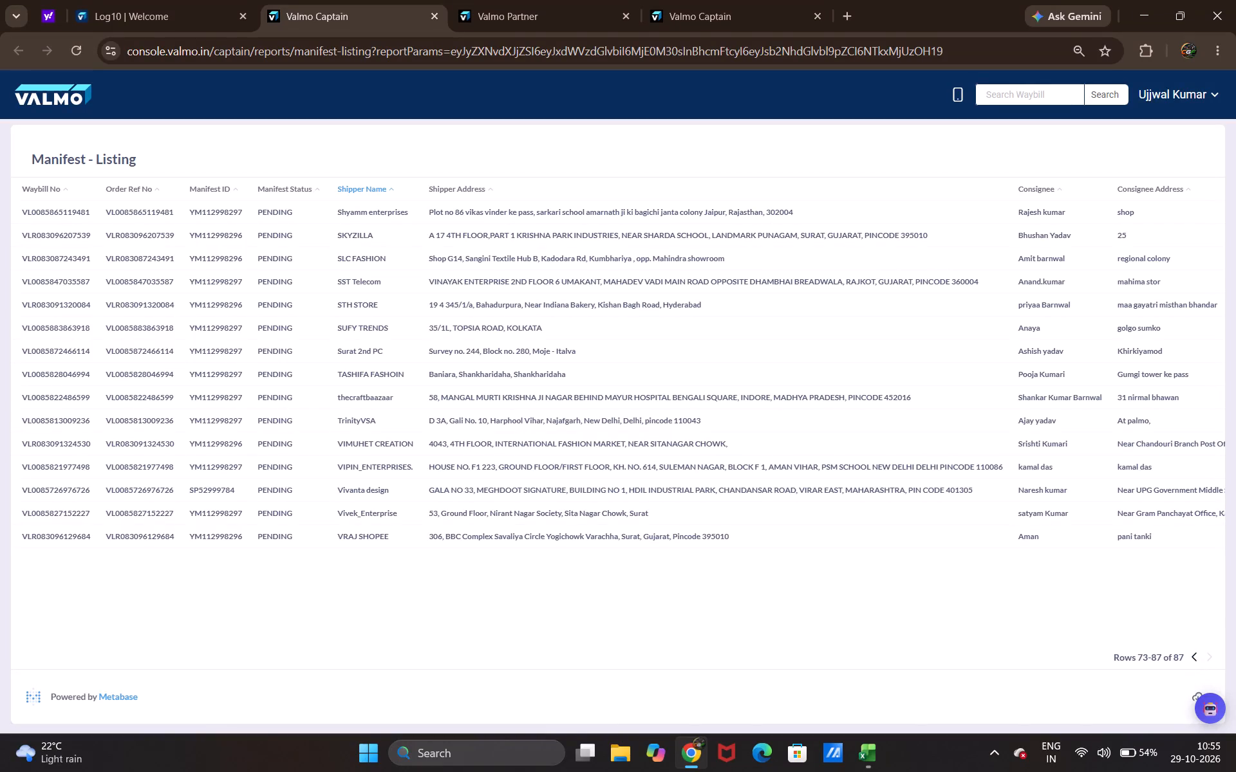
click(1190, 656)
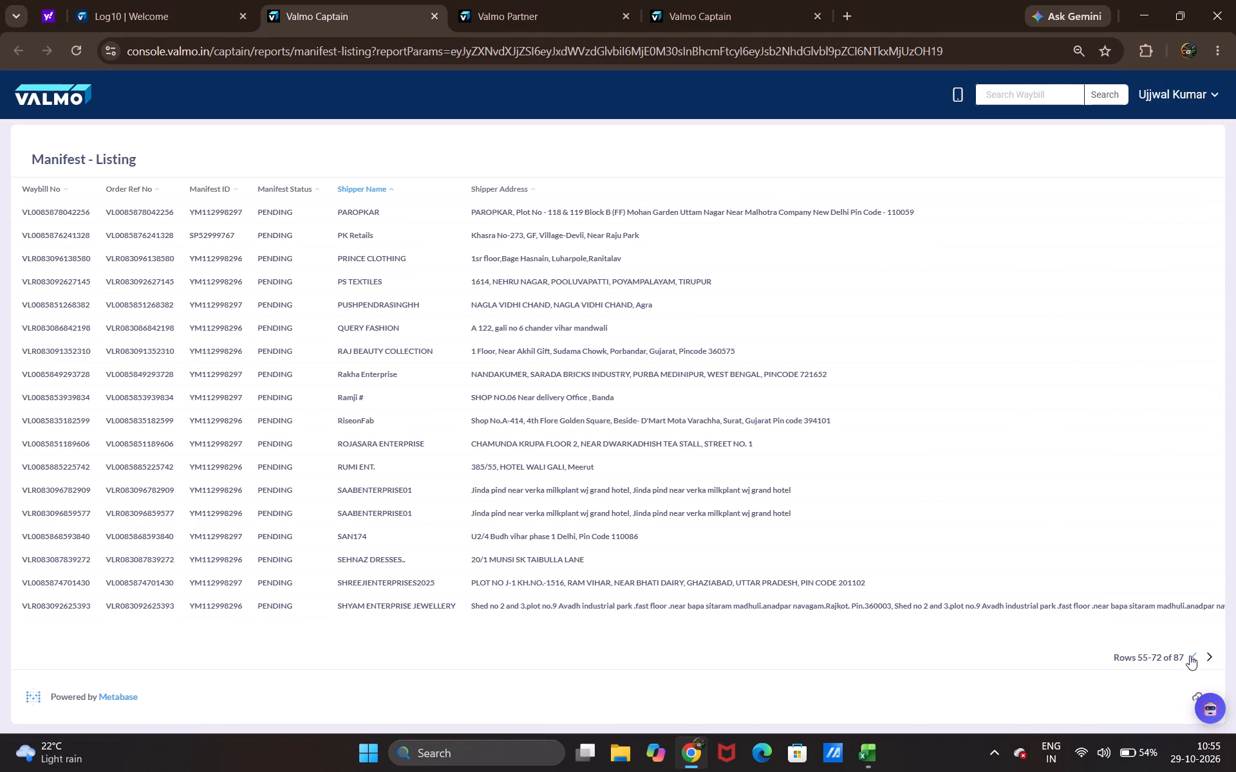
click(1190, 656)
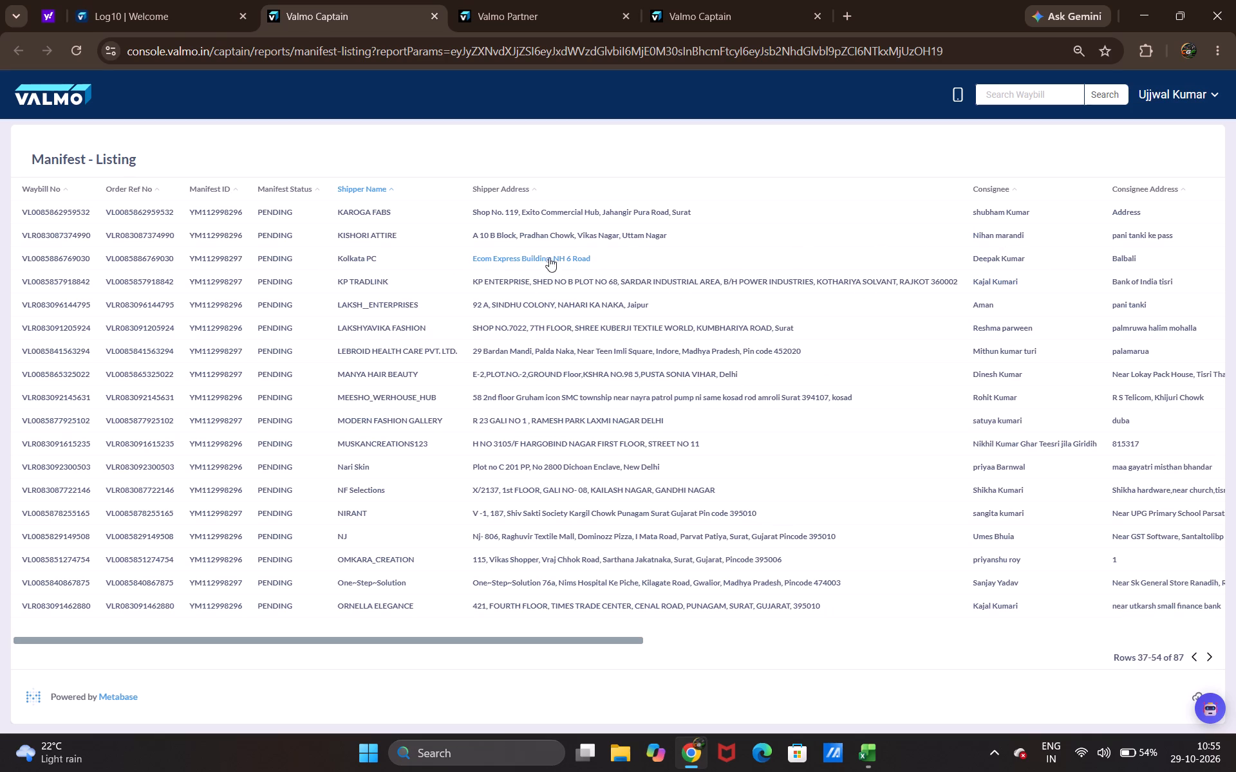
double_click(126, 253)
right_click(126, 253)
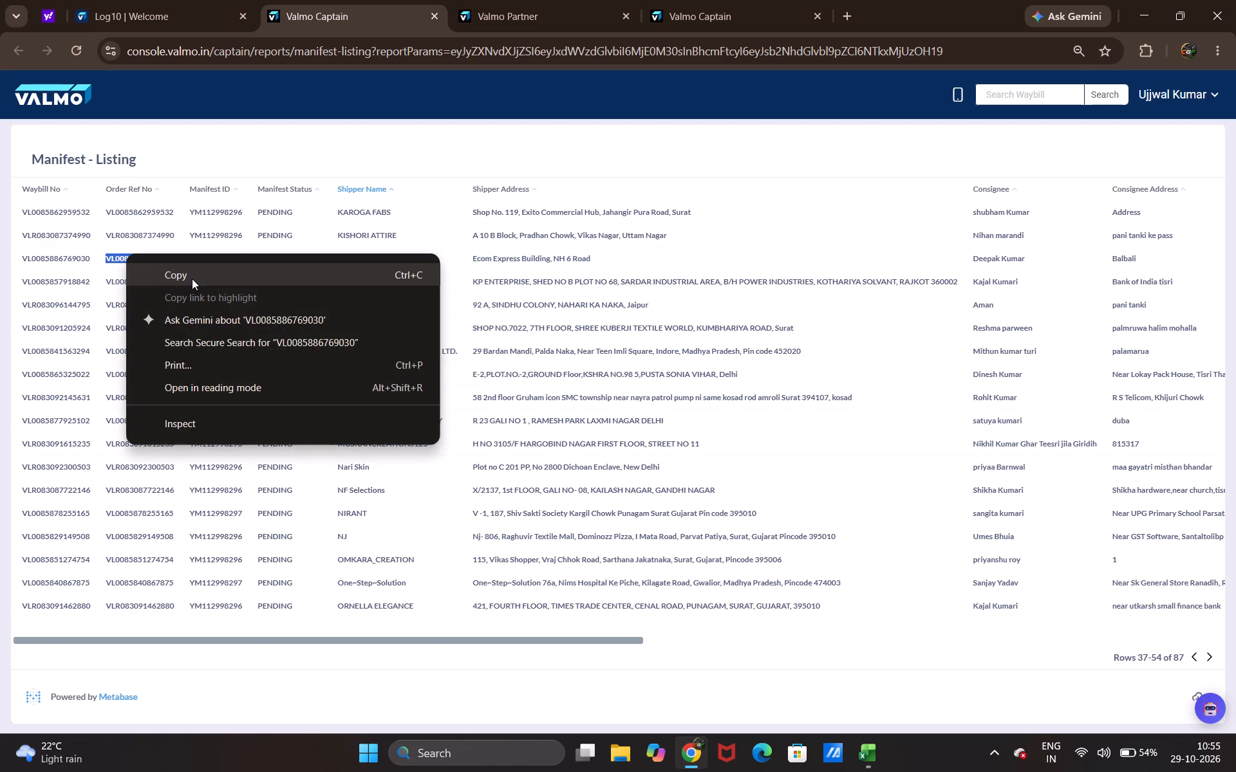
click(192, 279)
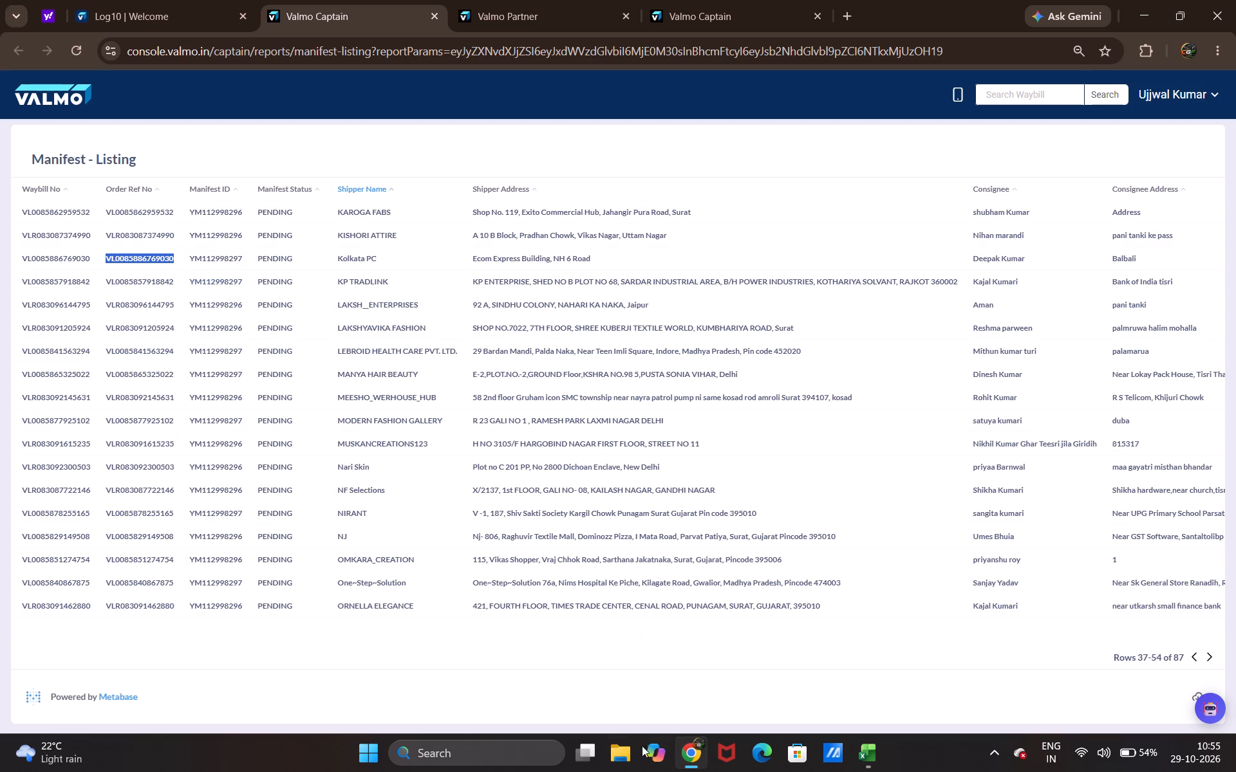
Return to the RTO Manifest list and examine the entry for manifest YM112998297.
click(871, 746)
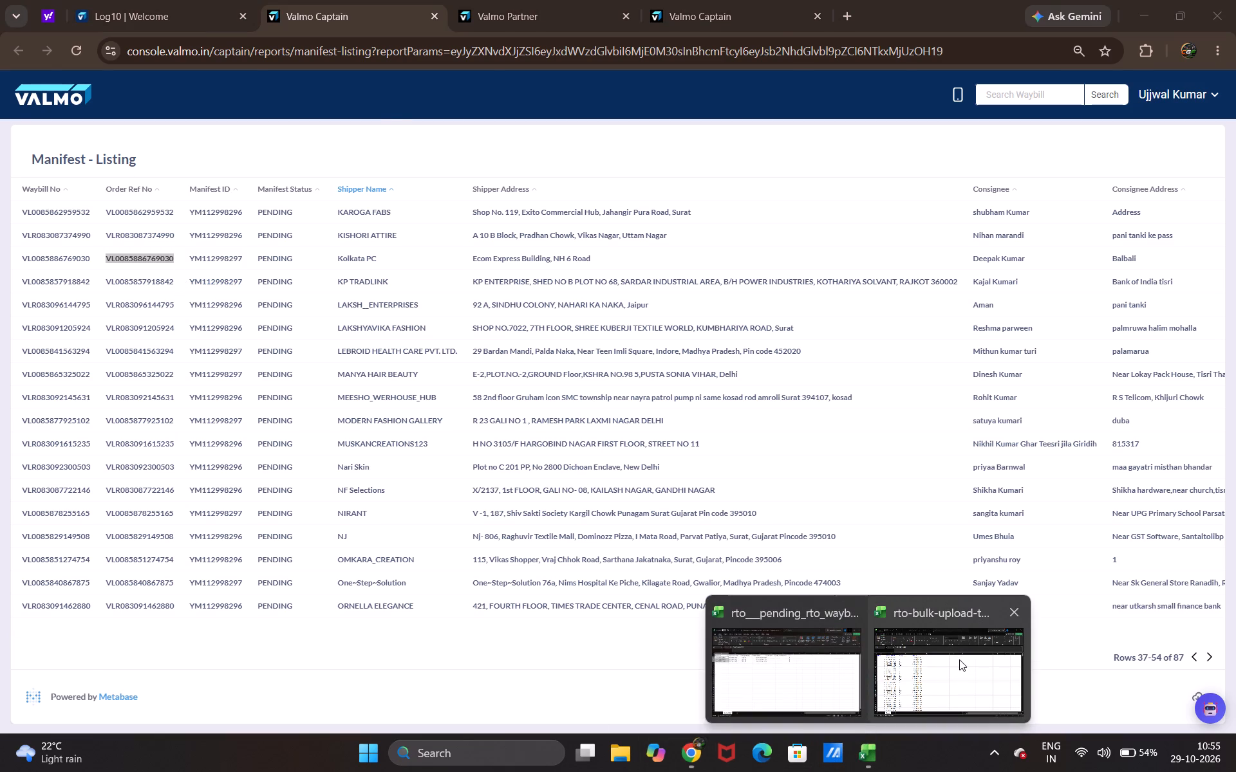
click(693, 754)
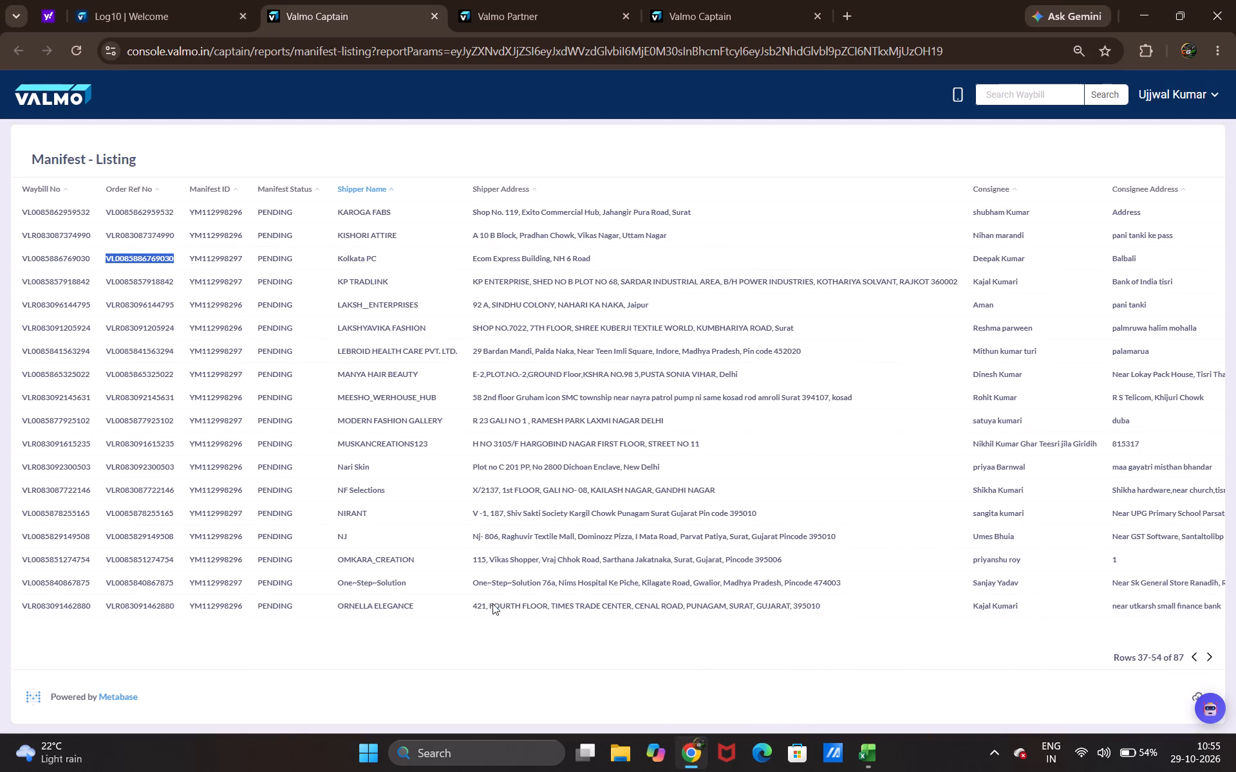
click(191, 3)
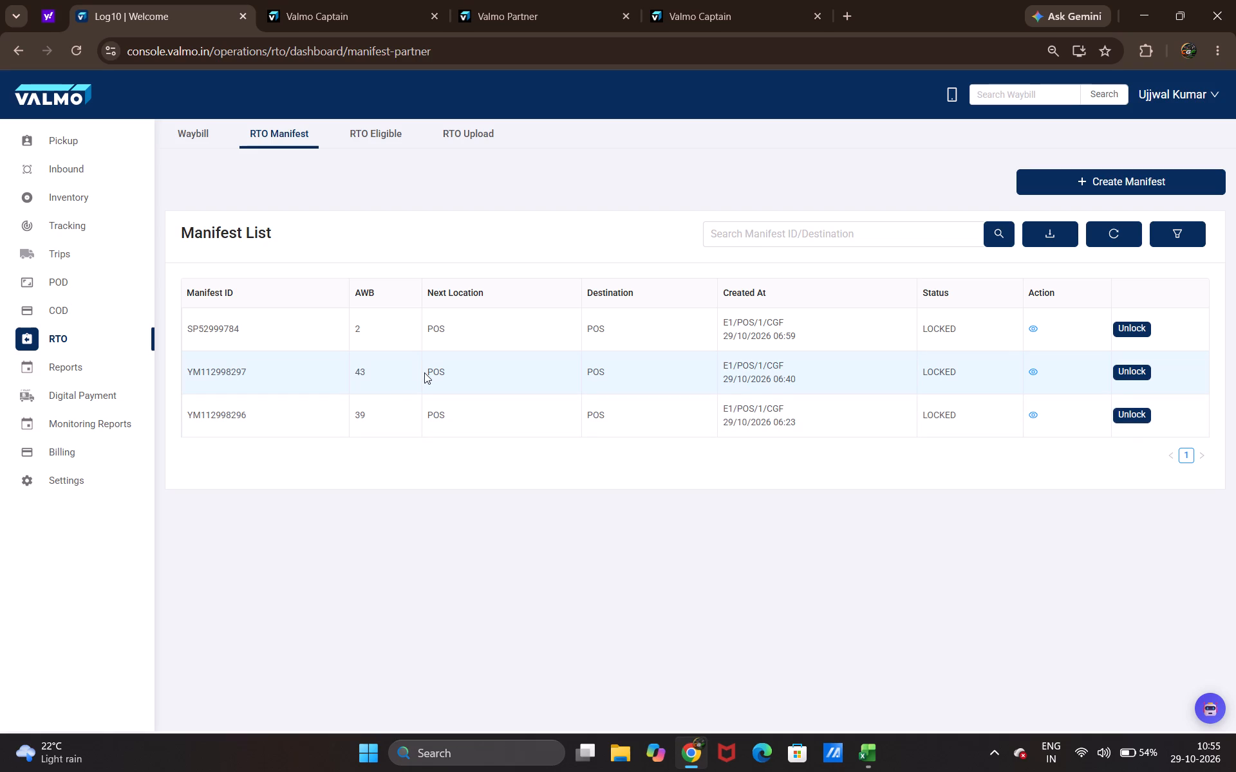
drag(399, 383, 488, 376)
click(500, 368)
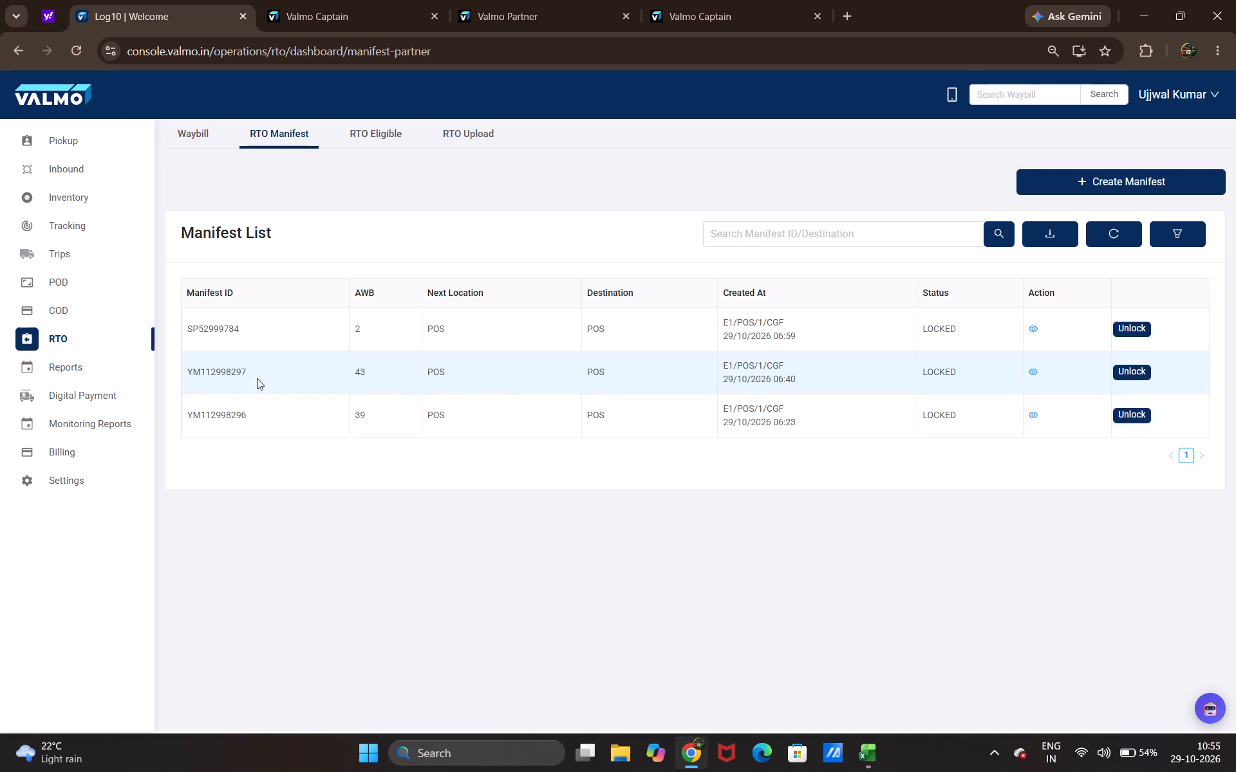
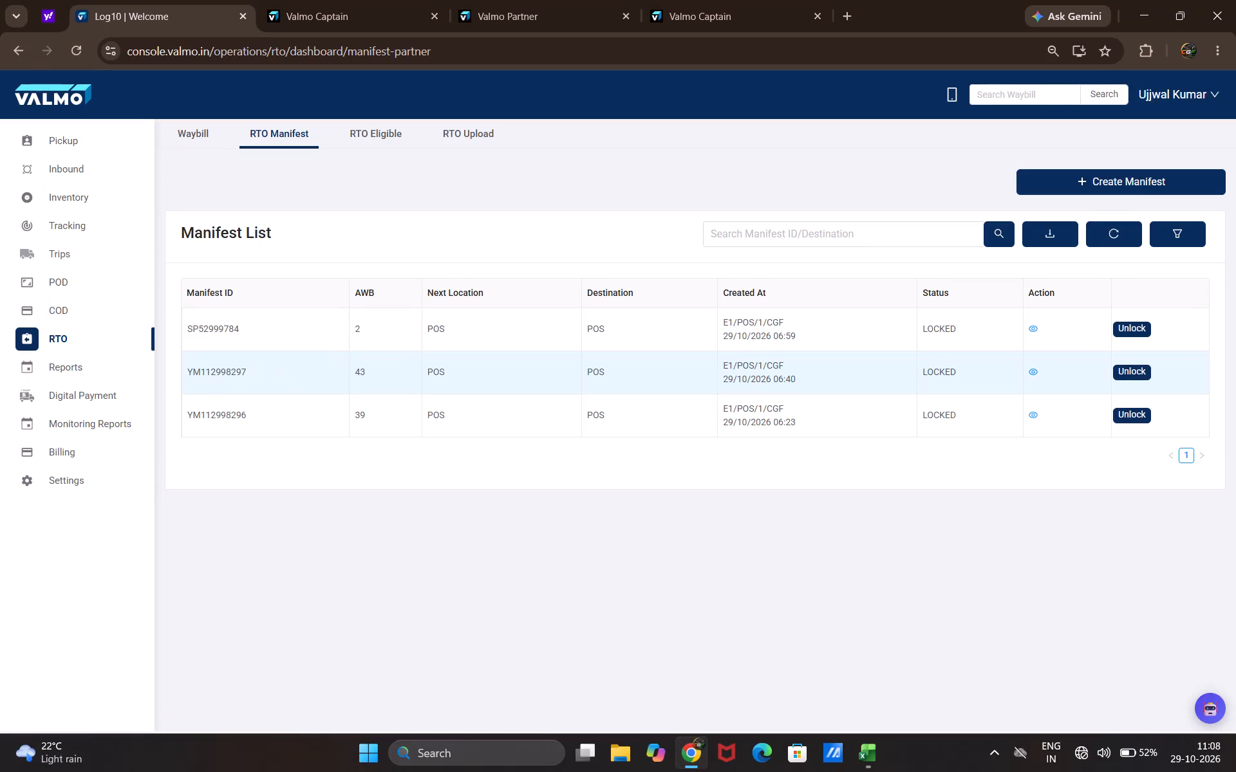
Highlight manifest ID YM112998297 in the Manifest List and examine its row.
drag(184, 373, 256, 371)
drag(257, 371, 328, 374)
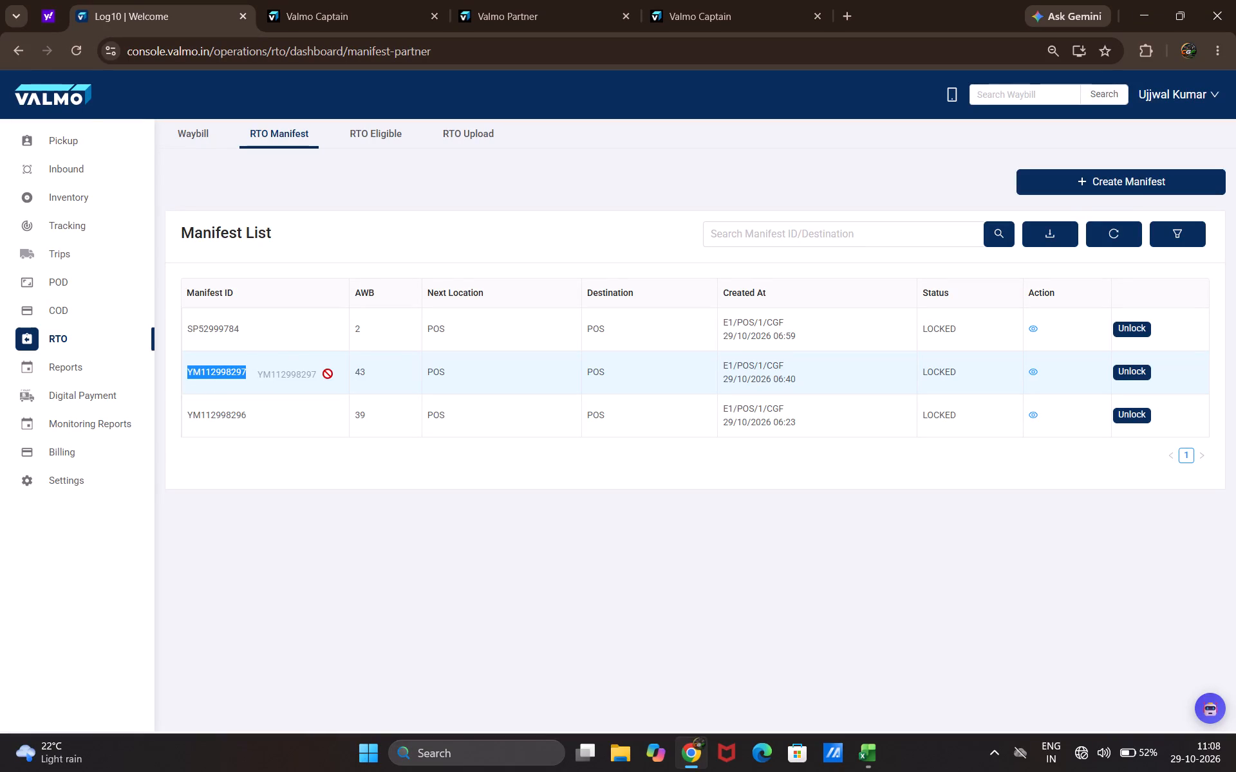
drag(328, 374, 369, 371)
drag(369, 371, 436, 371)
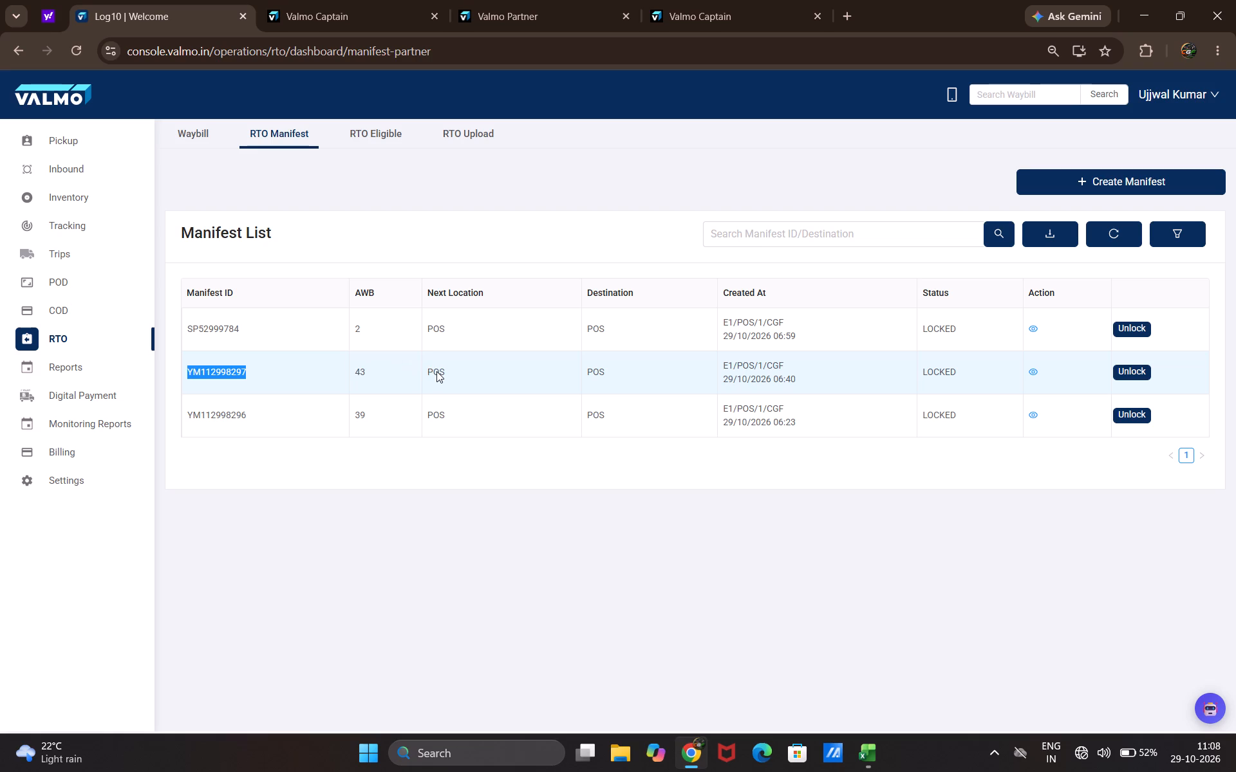
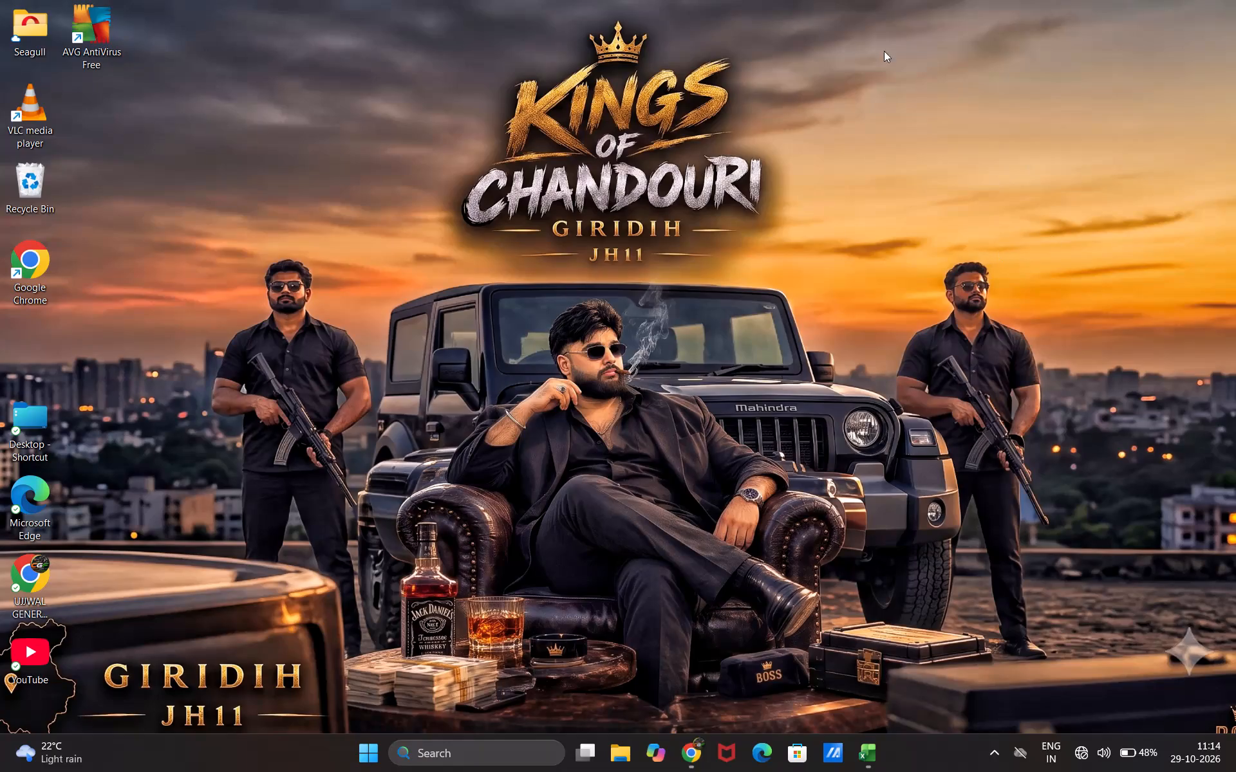
Switch to Google Chrome and open the Pickup section of the Valmo console.
click(698, 739)
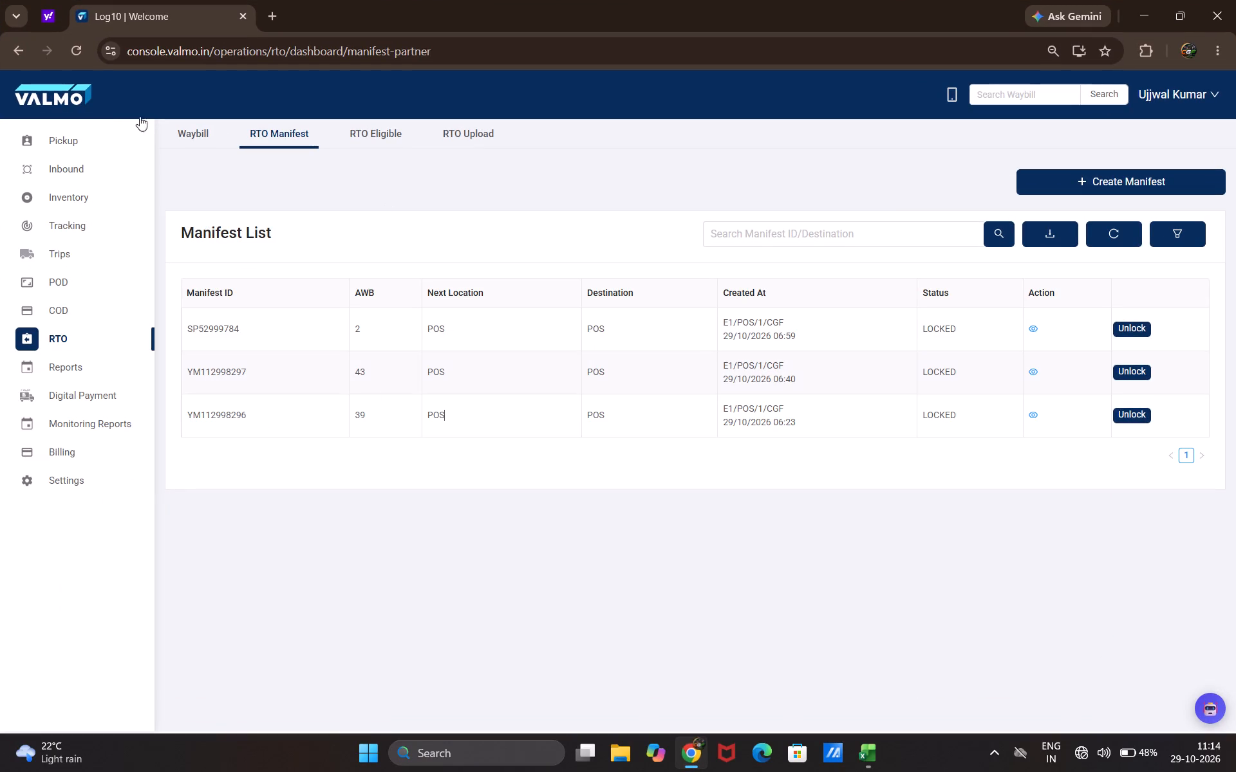
click(83, 143)
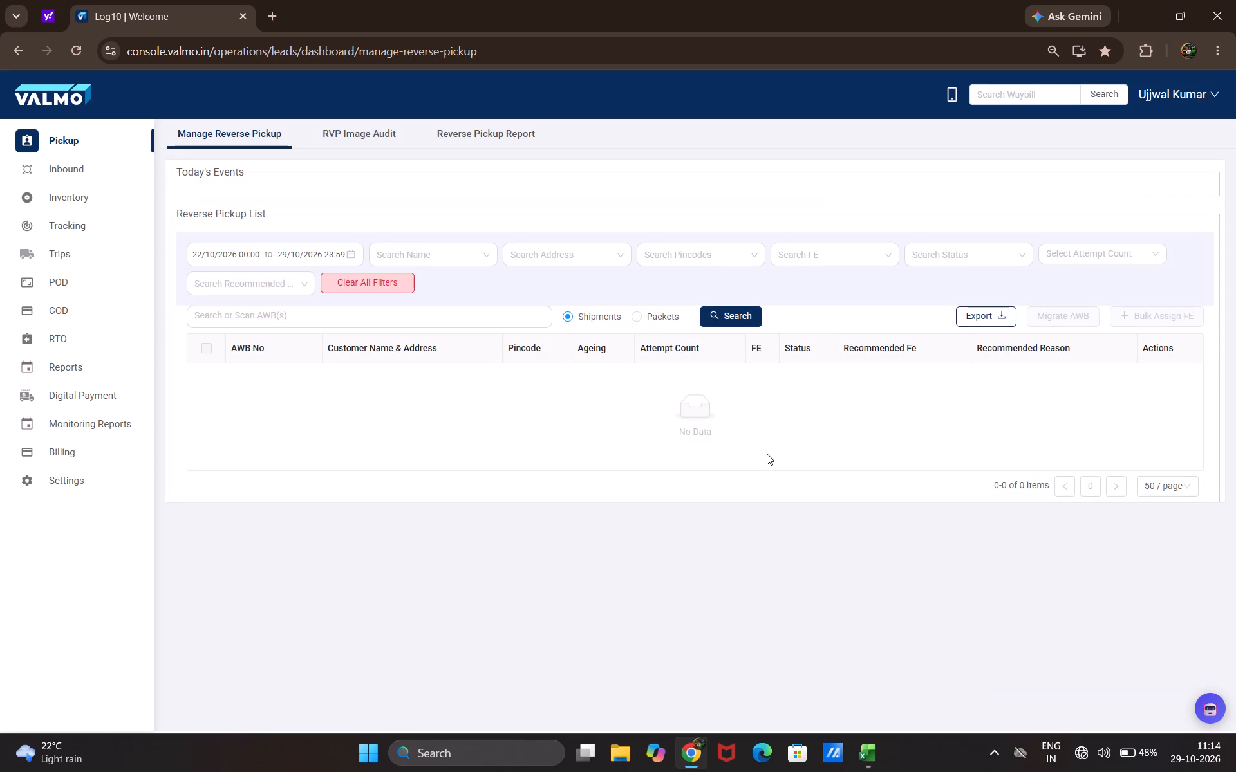
Connect the computer to the realme 10 Pro 5G Wi-Fi network.
click(1129, 743)
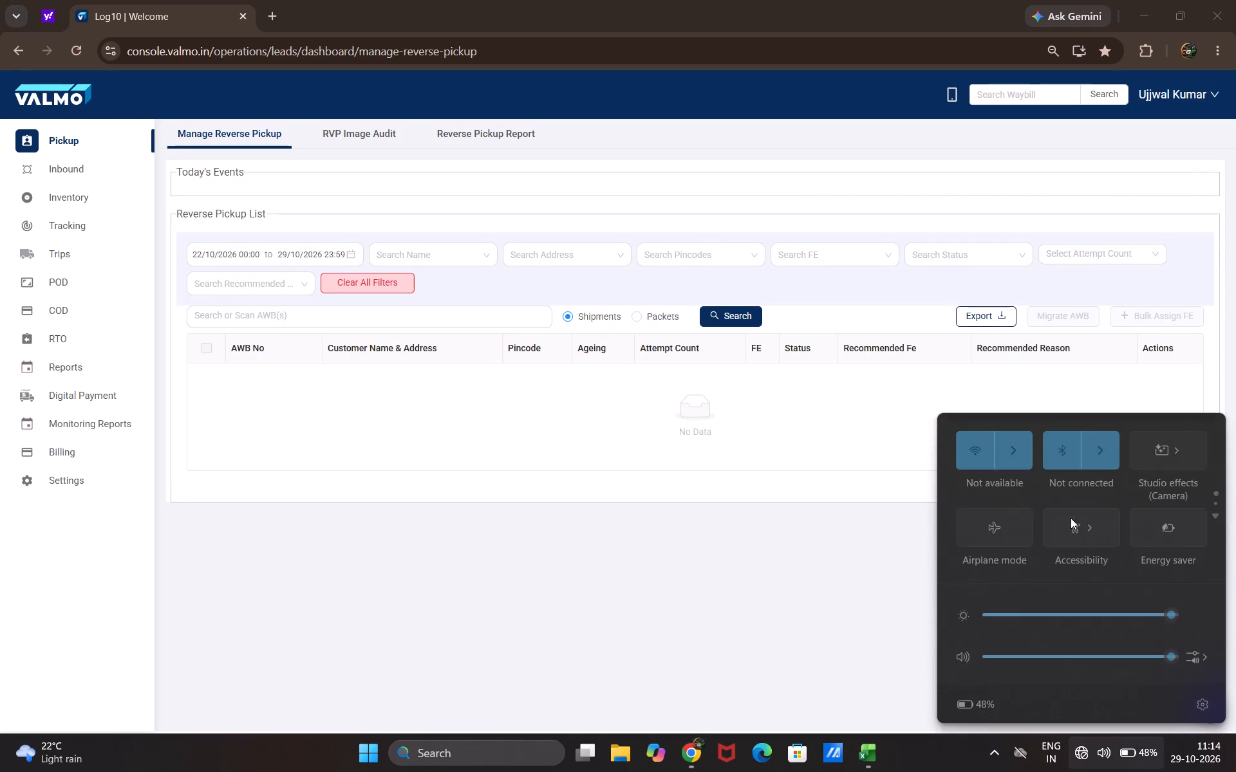
click(1026, 461)
click(1078, 466)
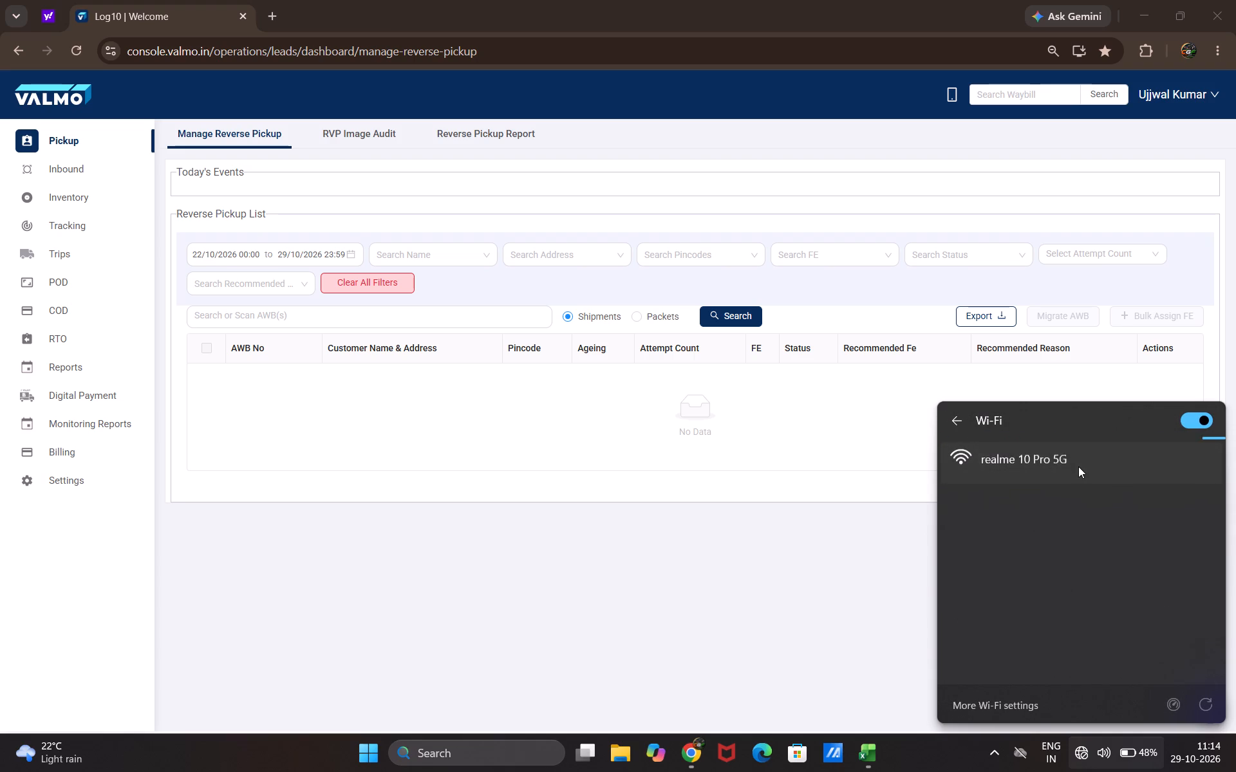
click(1134, 571)
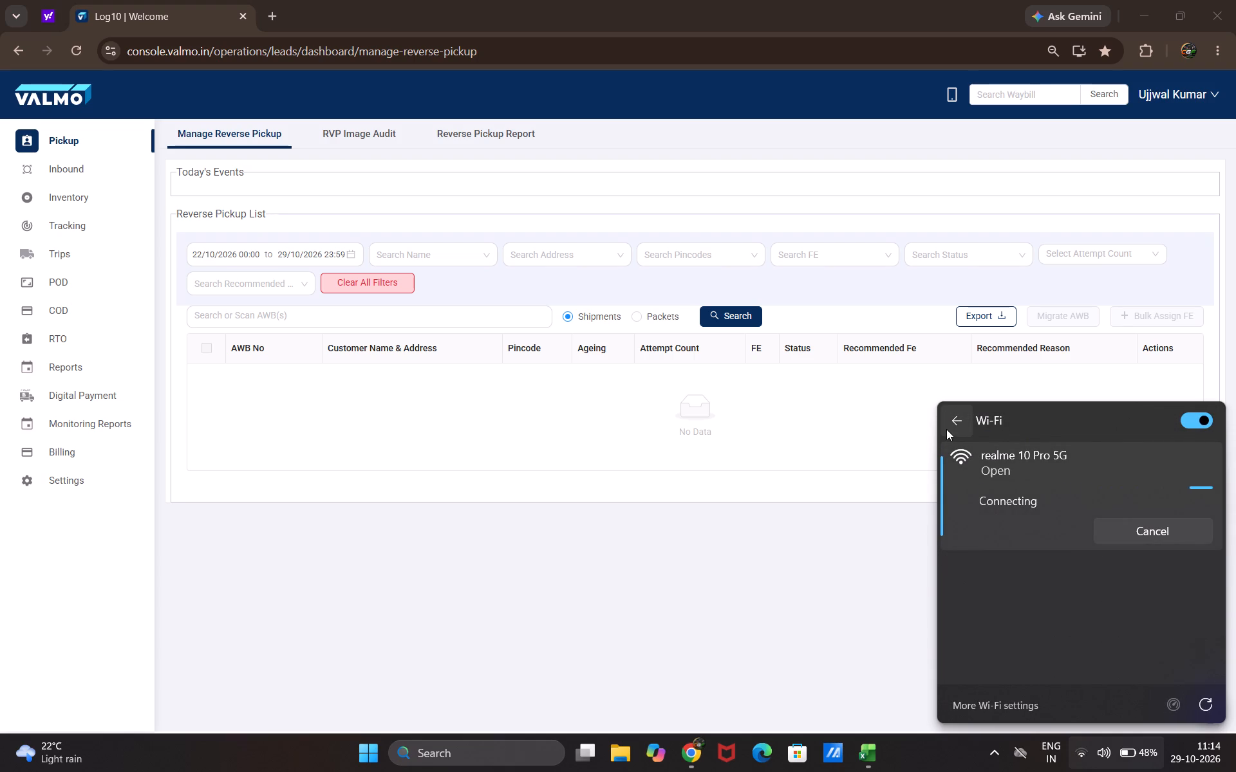
click(946, 429)
click(904, 516)
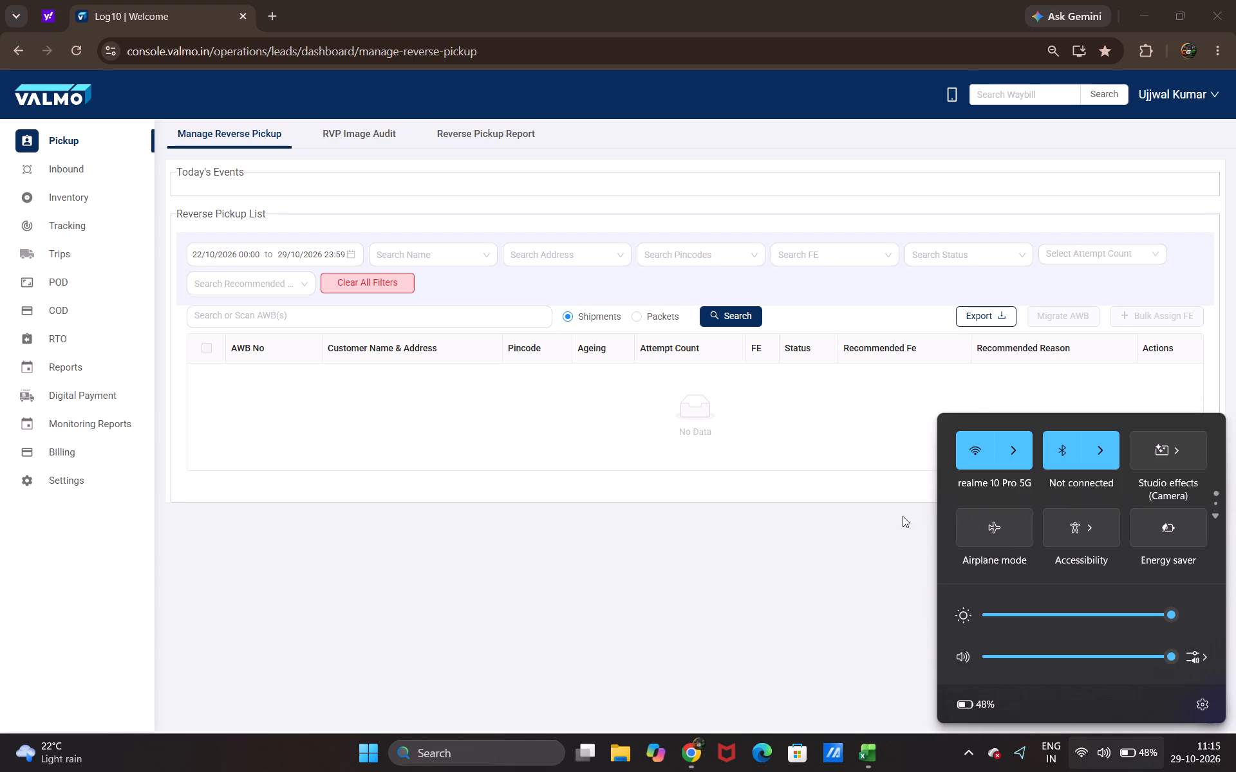
Reload the Pickup section and bring up its pickup report dashboard.
click(104, 142)
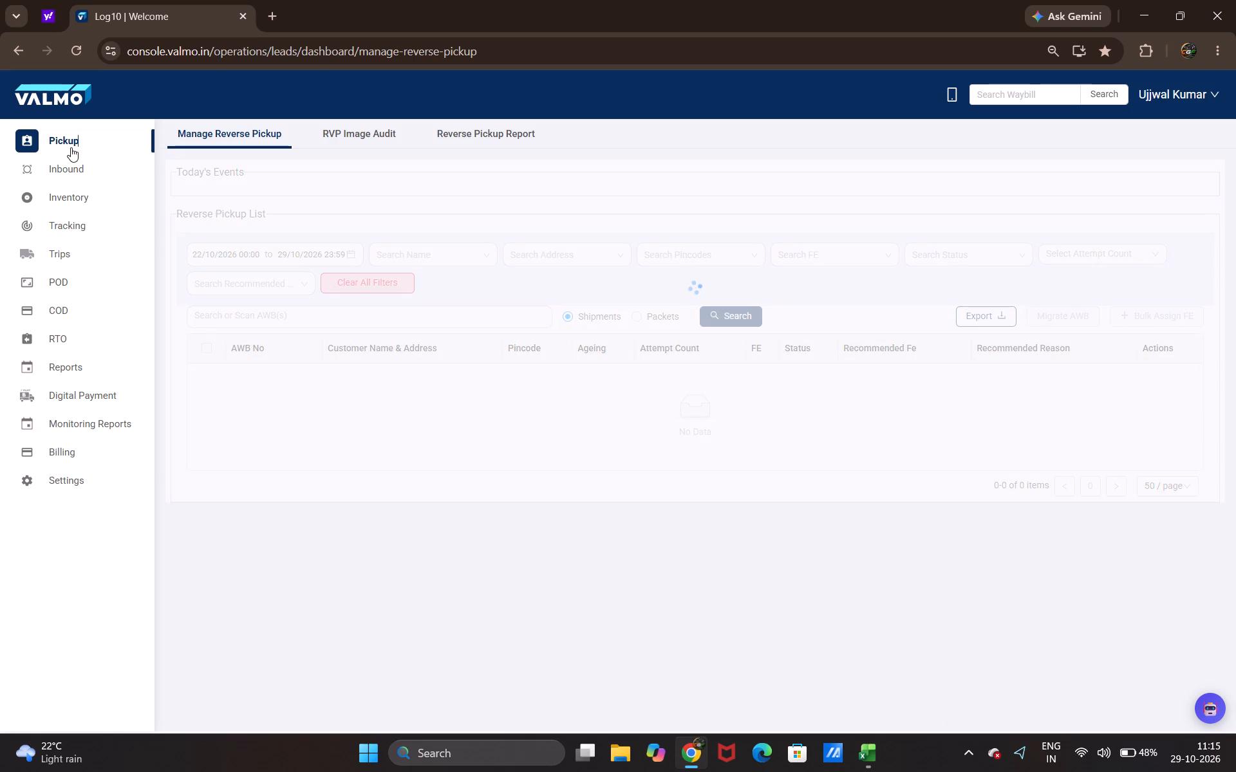
click(51, 159)
click(80, 138)
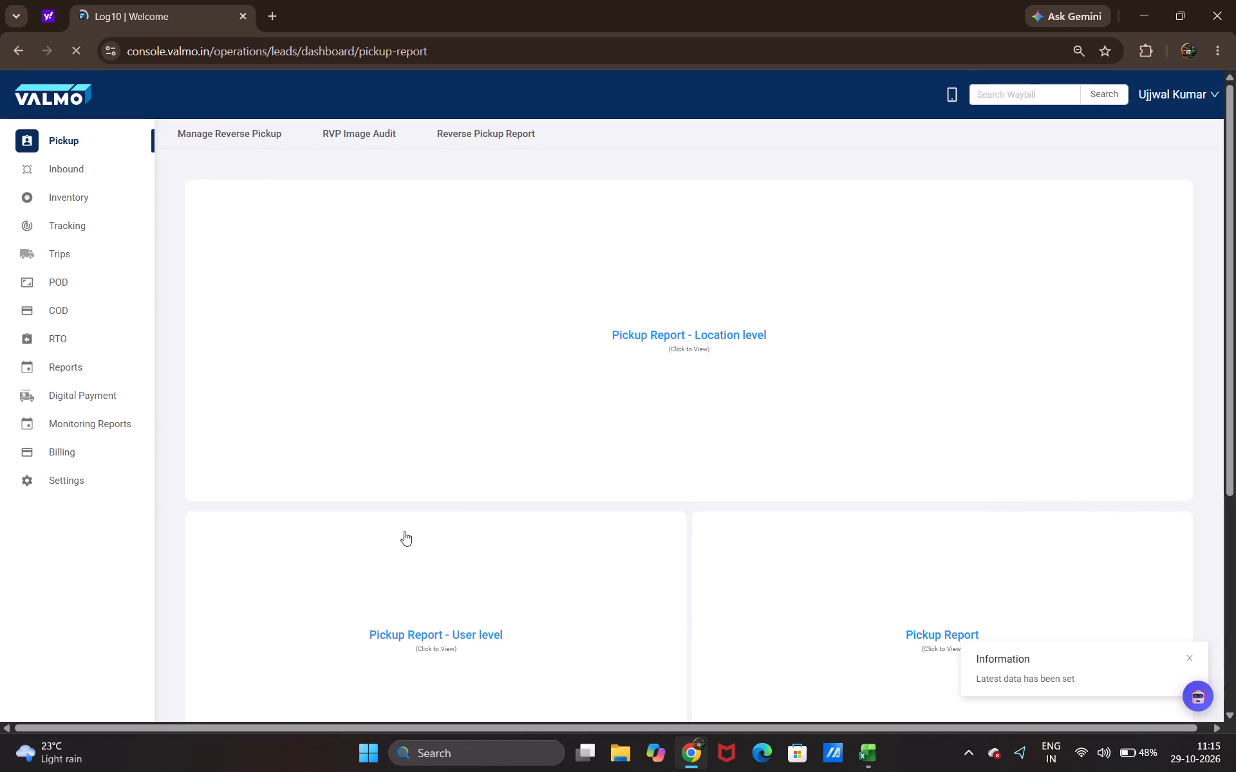
Open Manage Reverse Pickup and examine the reverse pickup list for ageing, assigned field executives and statuses.
drag(219, 109, 219, 115)
click(219, 129)
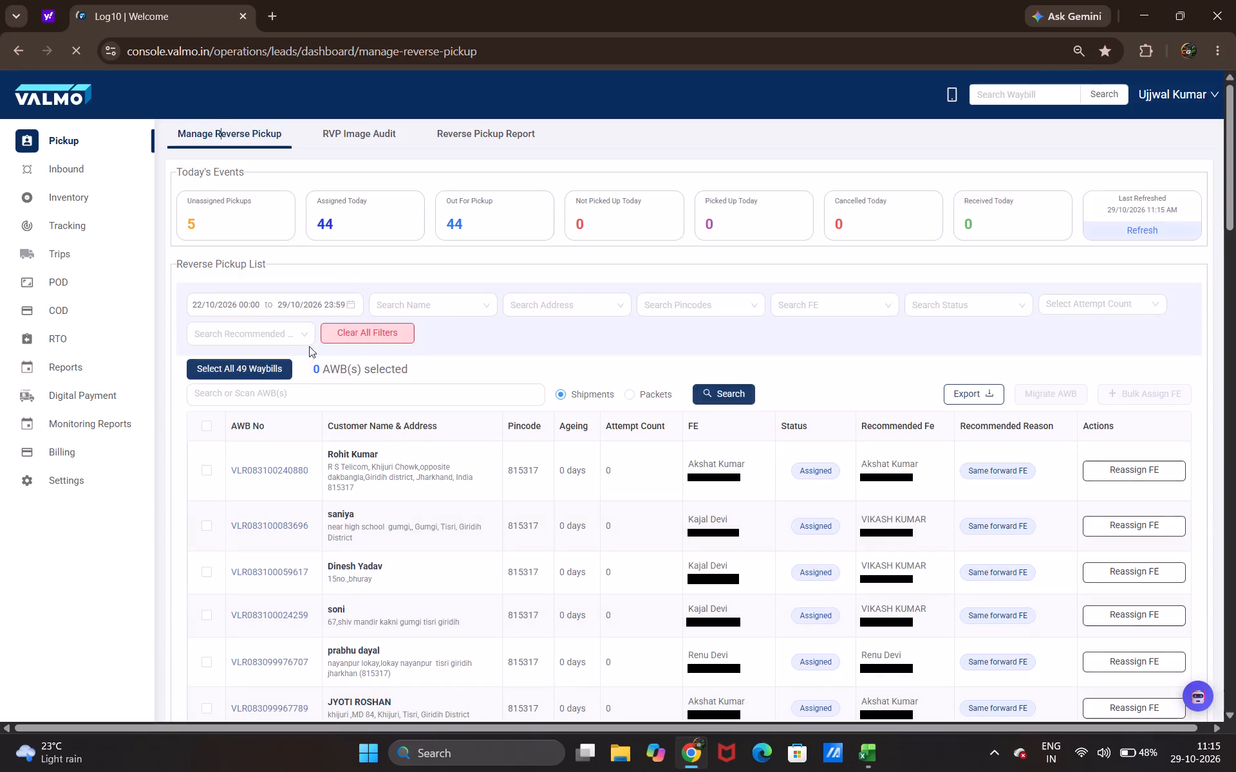
scroll(379, 351, down, 7)
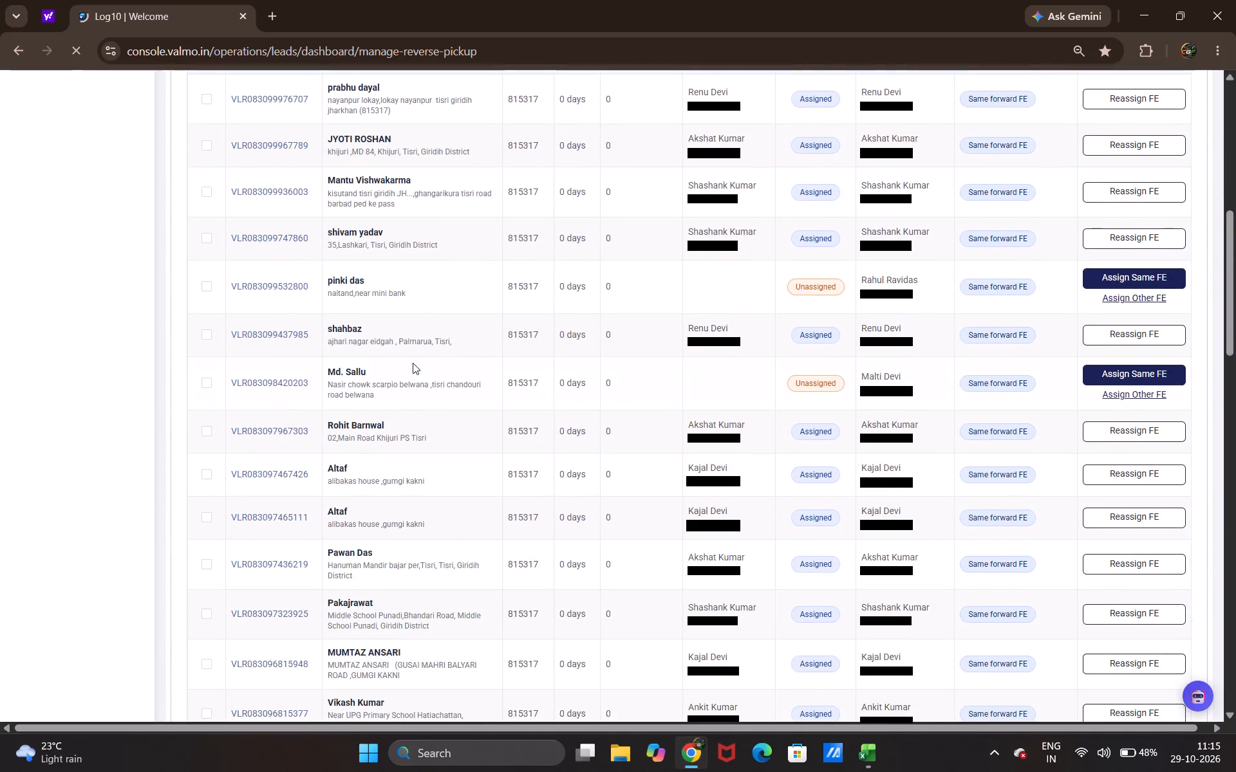
scroll(413, 363, down, 6)
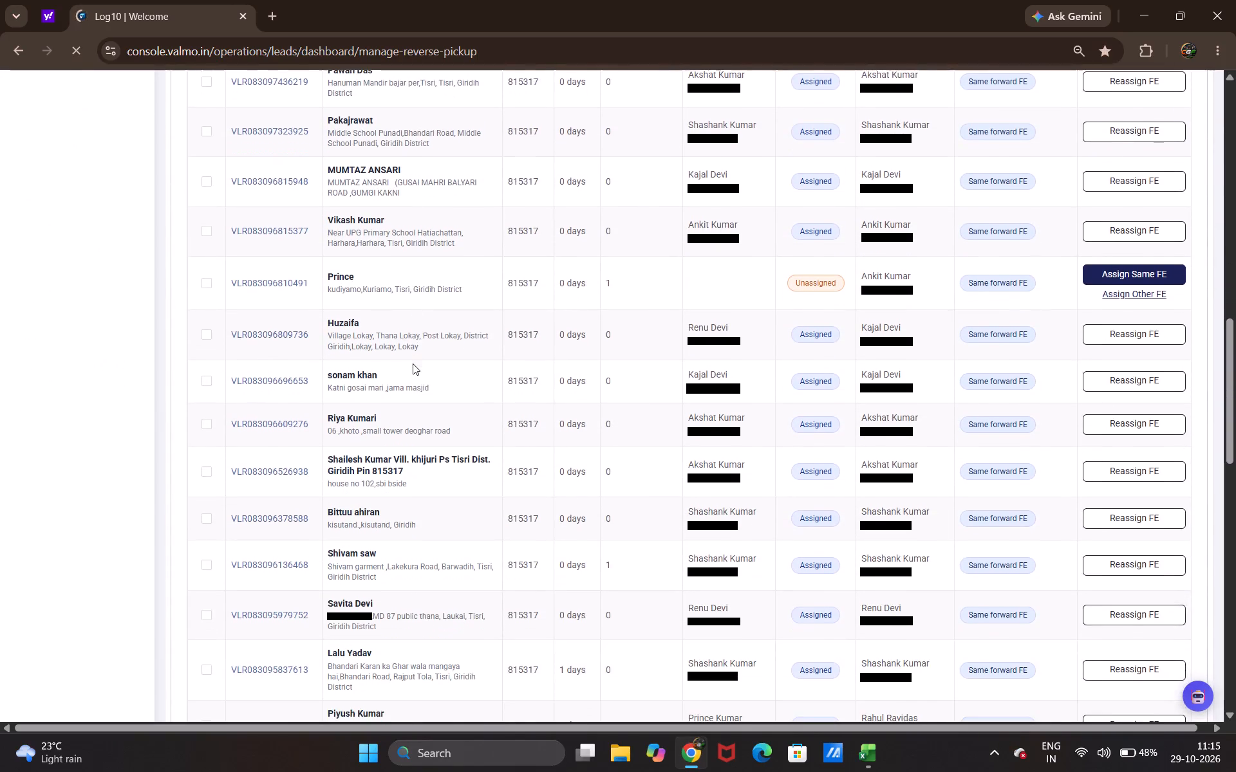
scroll(413, 363, down, 3)
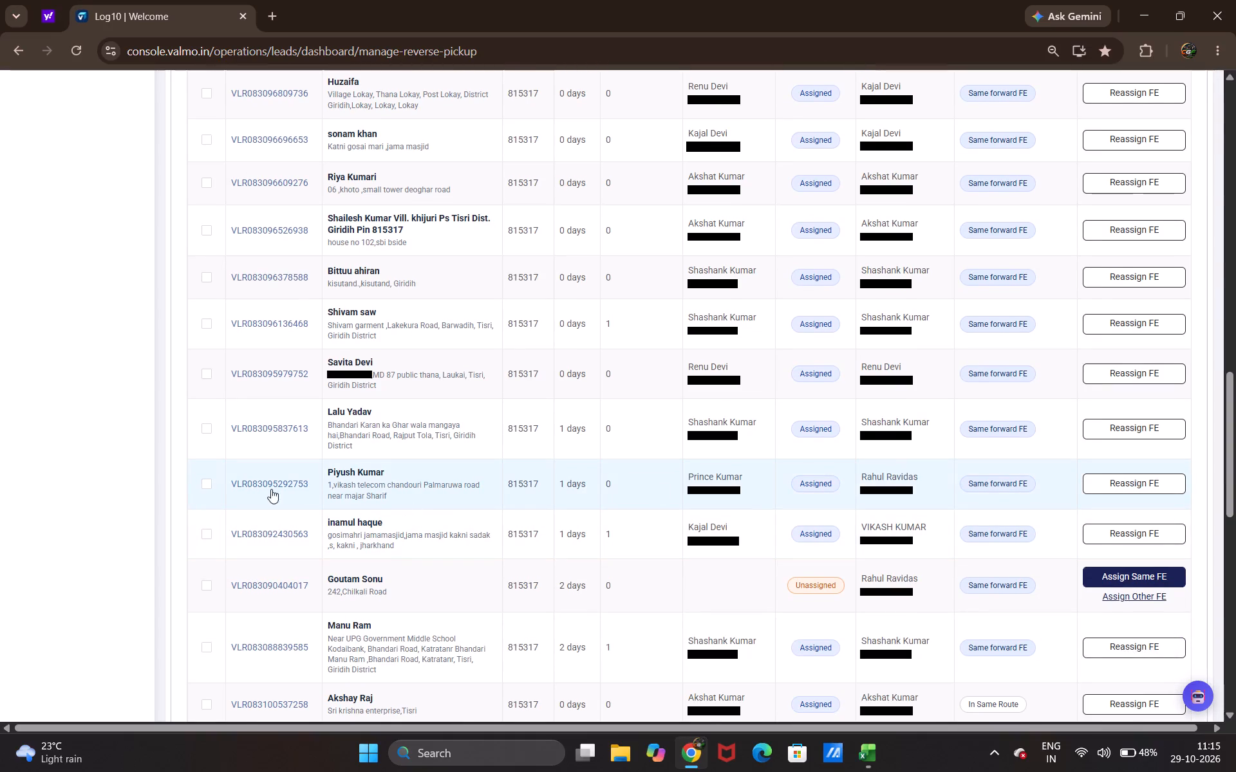
click(245, 484)
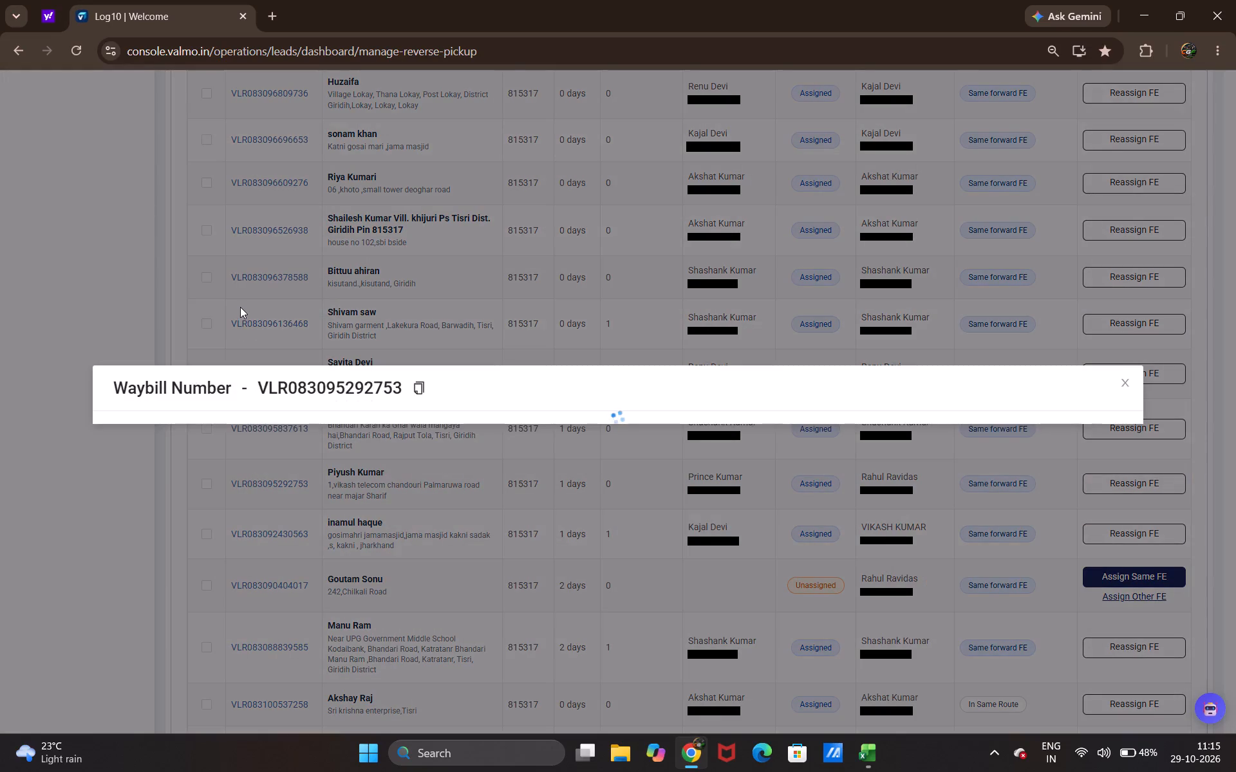
click(247, 330)
click(247, 332)
click(248, 342)
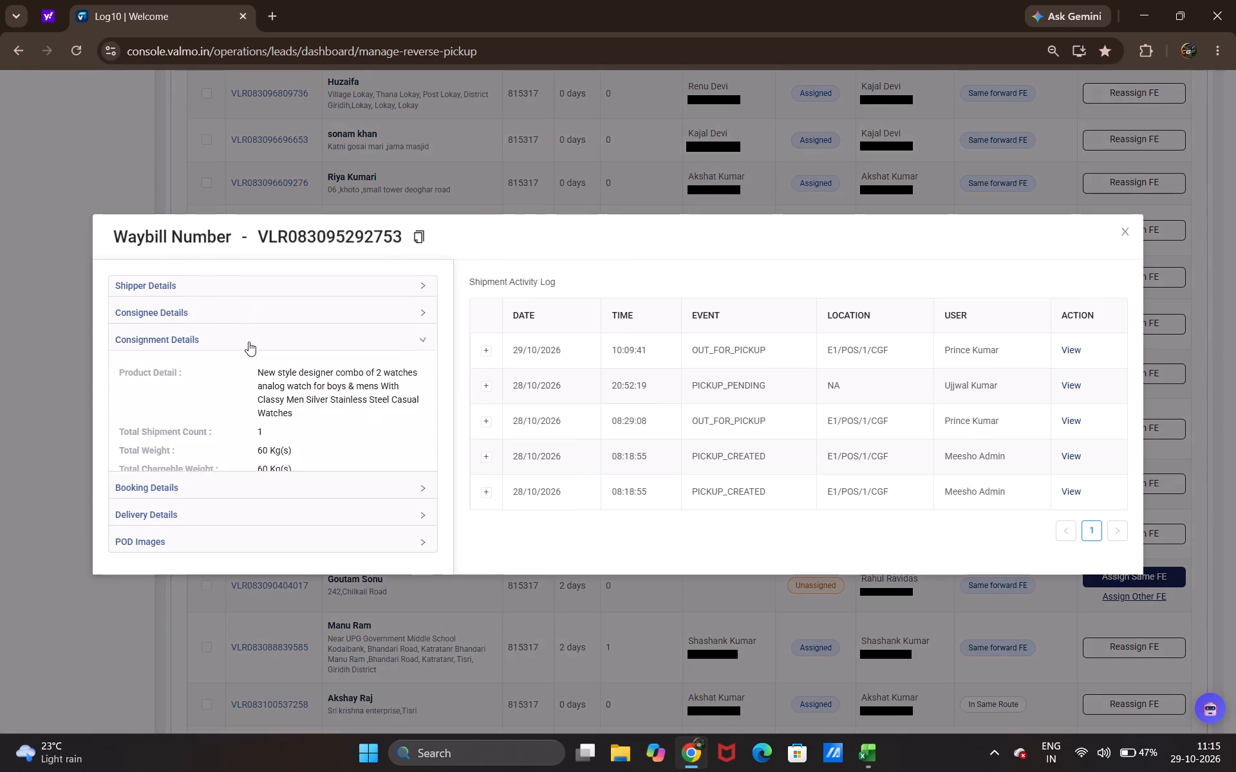
click(267, 287)
click(274, 302)
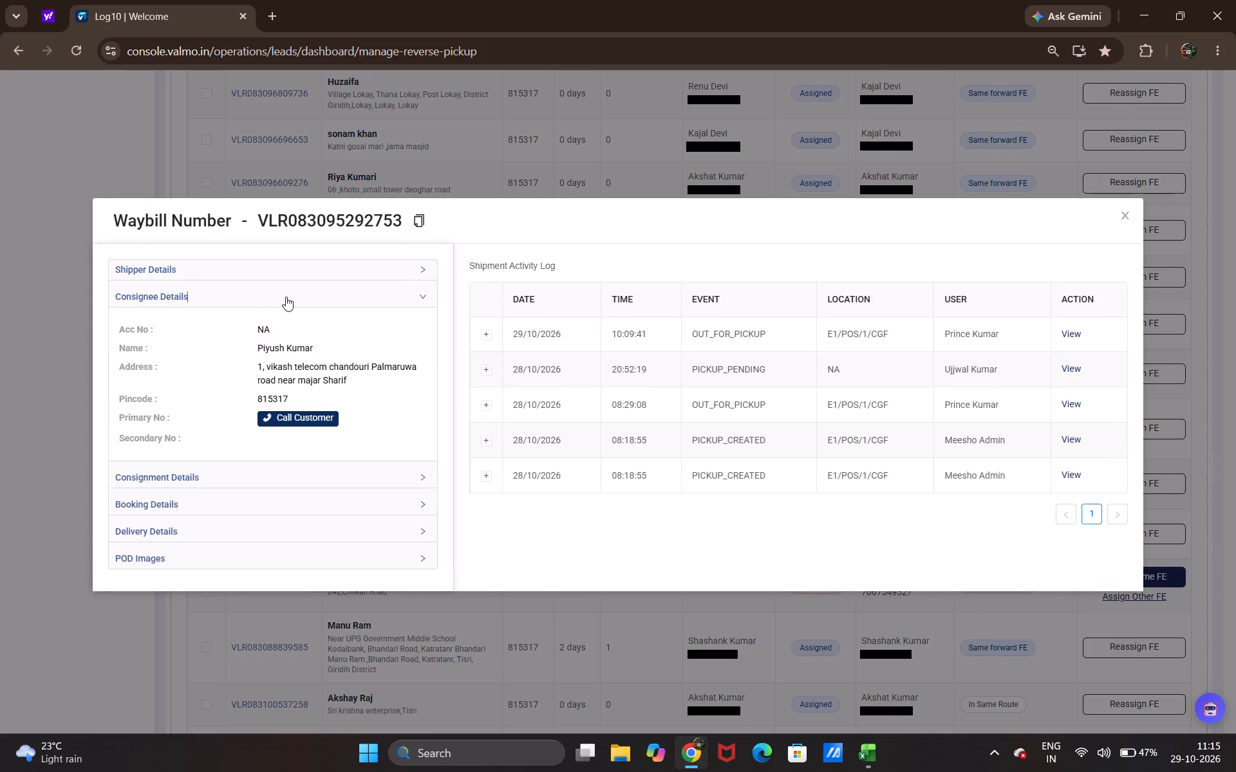
click(286, 297)
click(1127, 234)
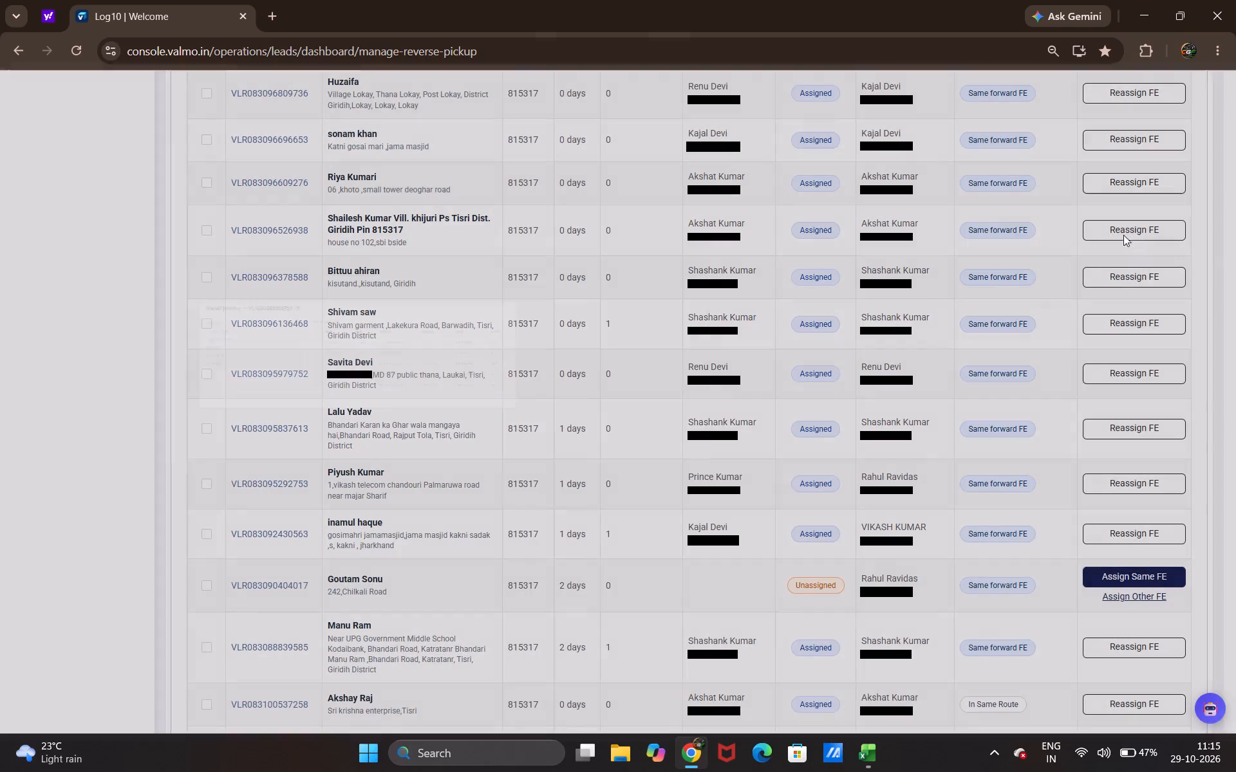